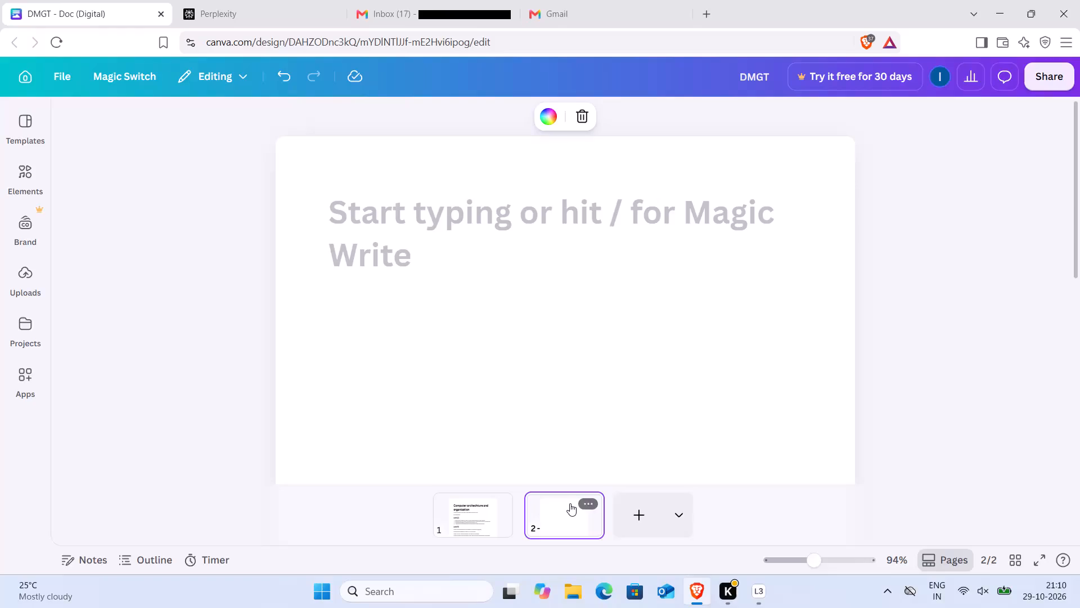
On the empty page 2, switch from heading to 12-point body text and write the line "lets start solving this questions 😀".
click(488, 255)
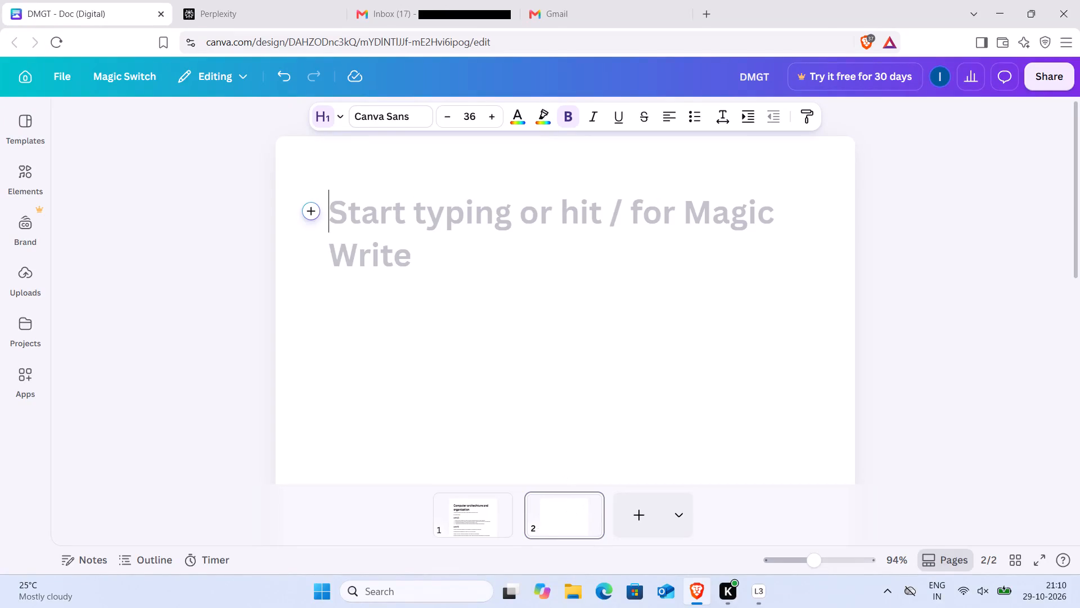
click(325, 119)
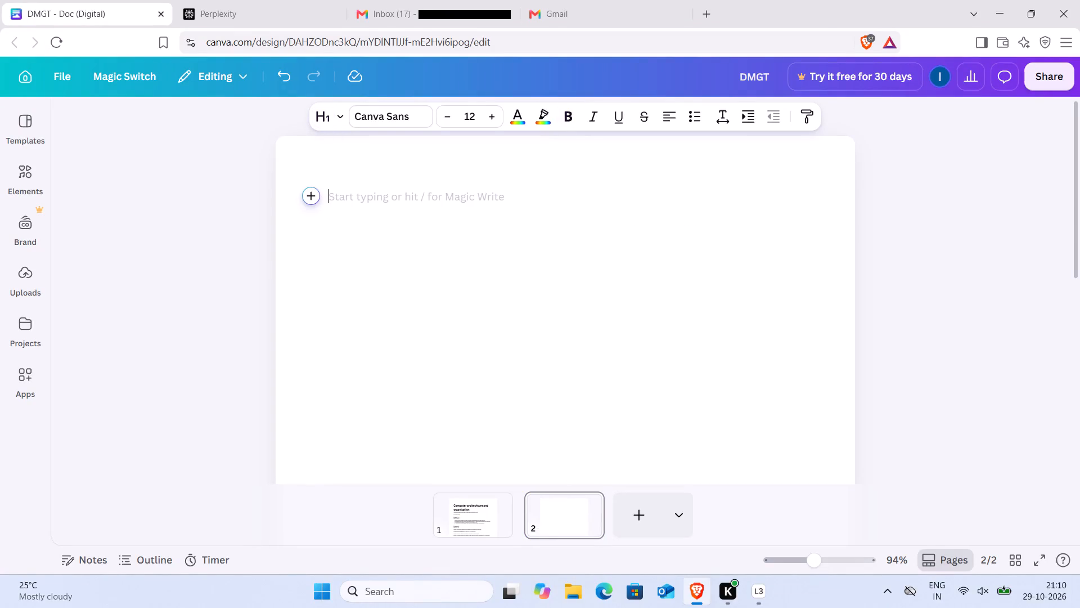
text(lets start)
key(space)
text(solving this que a)
key(BackSpace)
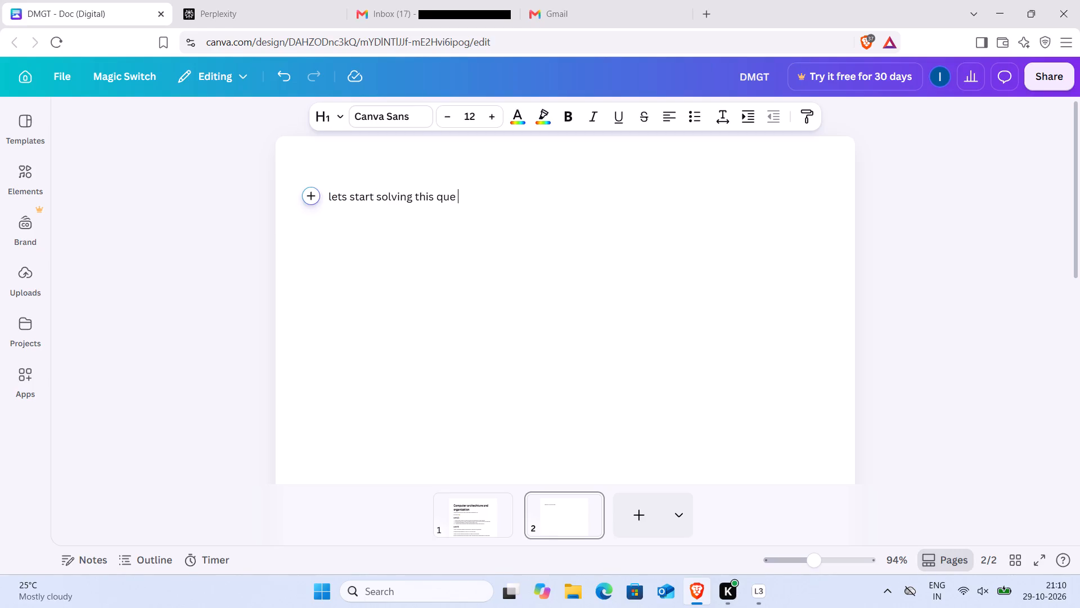
key(BackSpace)
text(stions)
key(space)
key(shift+colon)
key(Return)
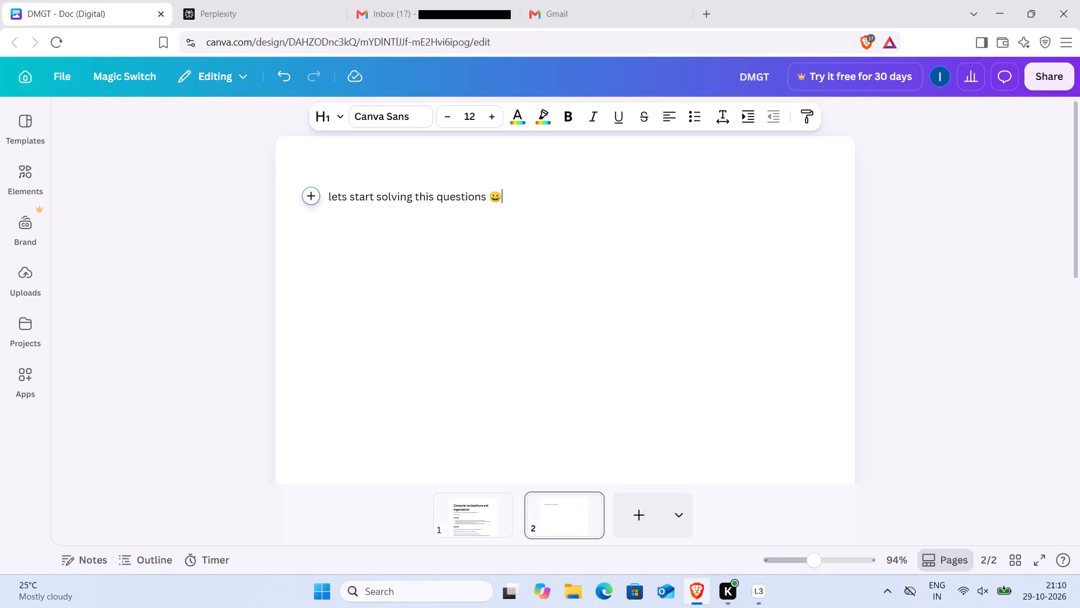
key(Return)
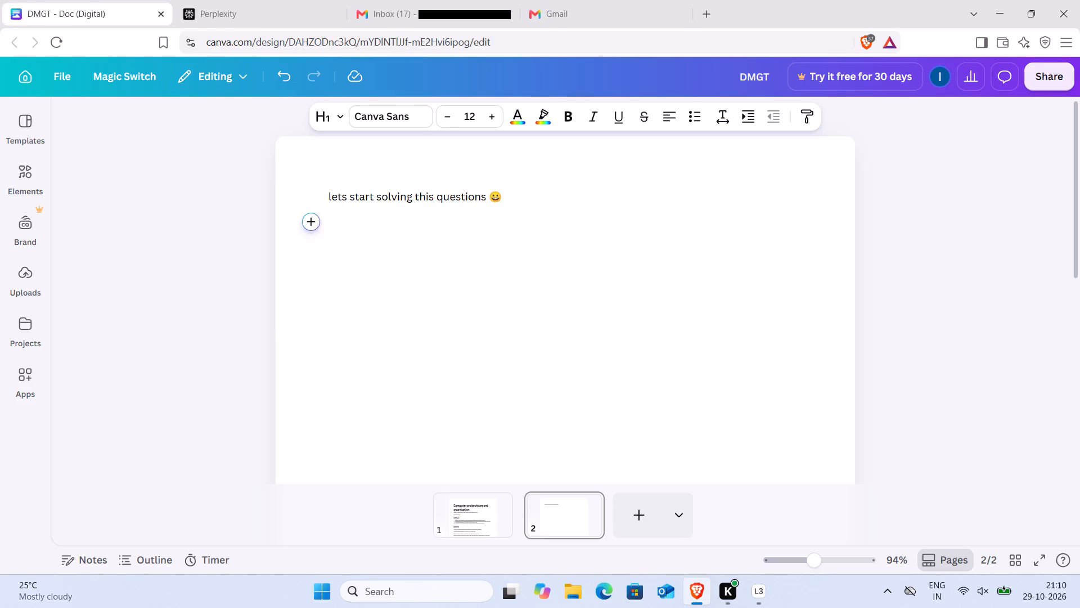
Add question 1 below the intro line, copying page 1's first unit 4 question about direct memory access and ending it with a period.
key(1)
key(period)
click(489, 506)
scroll(355, 392, down, 1)
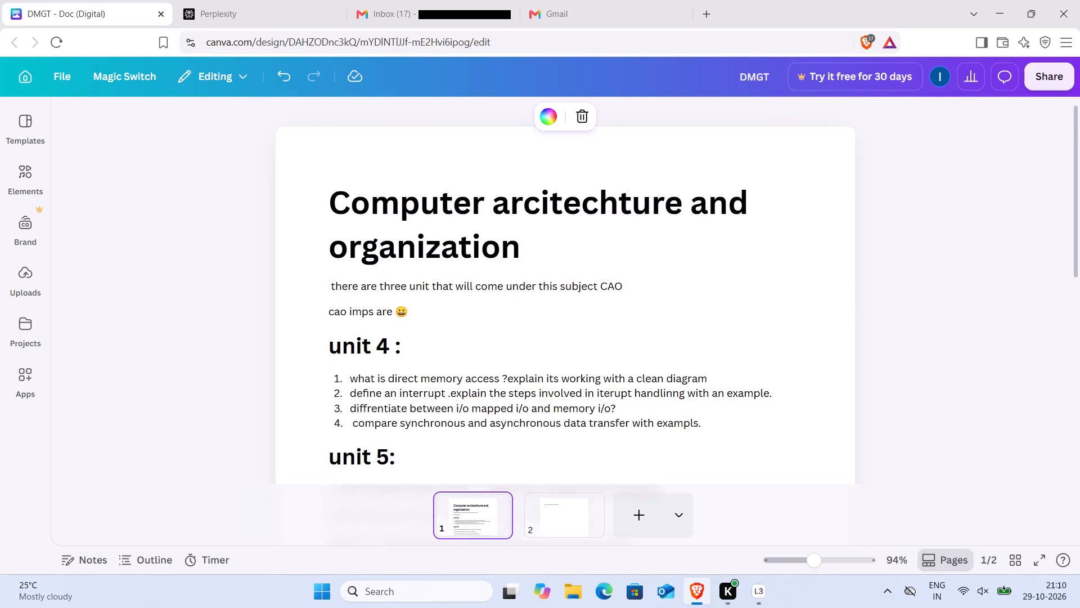
drag(330, 316, 714, 306)
key(ctrl+c)
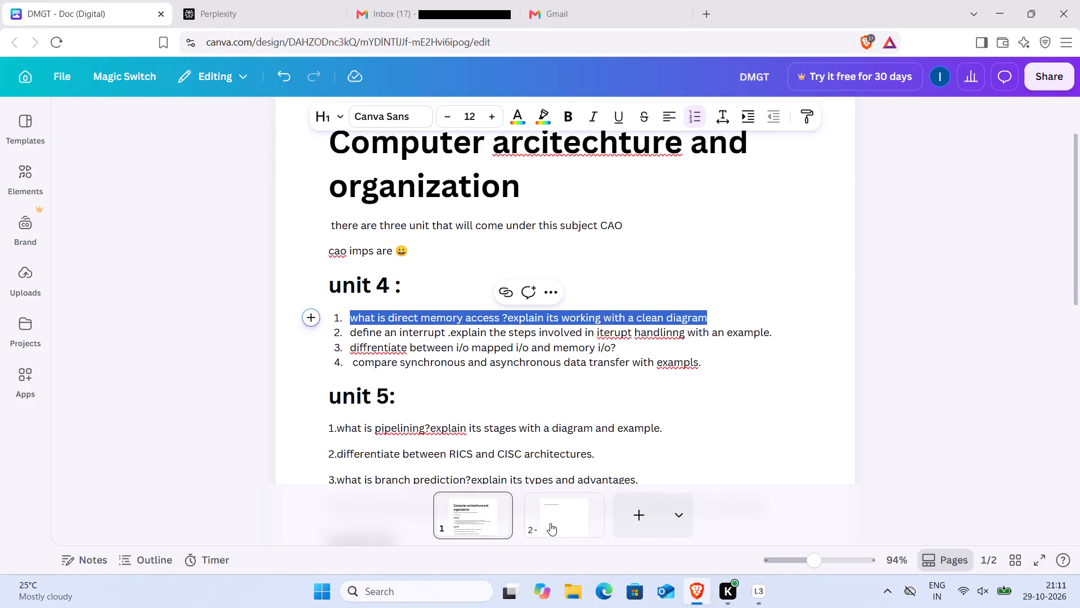
click(550, 523)
key(ctrl+v)
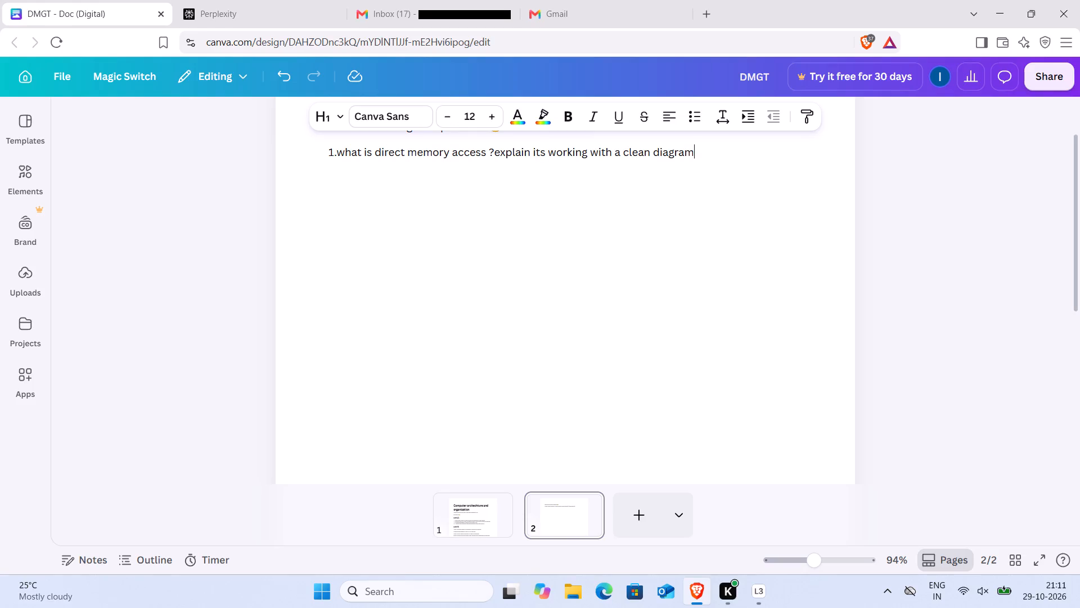
click(726, 164)
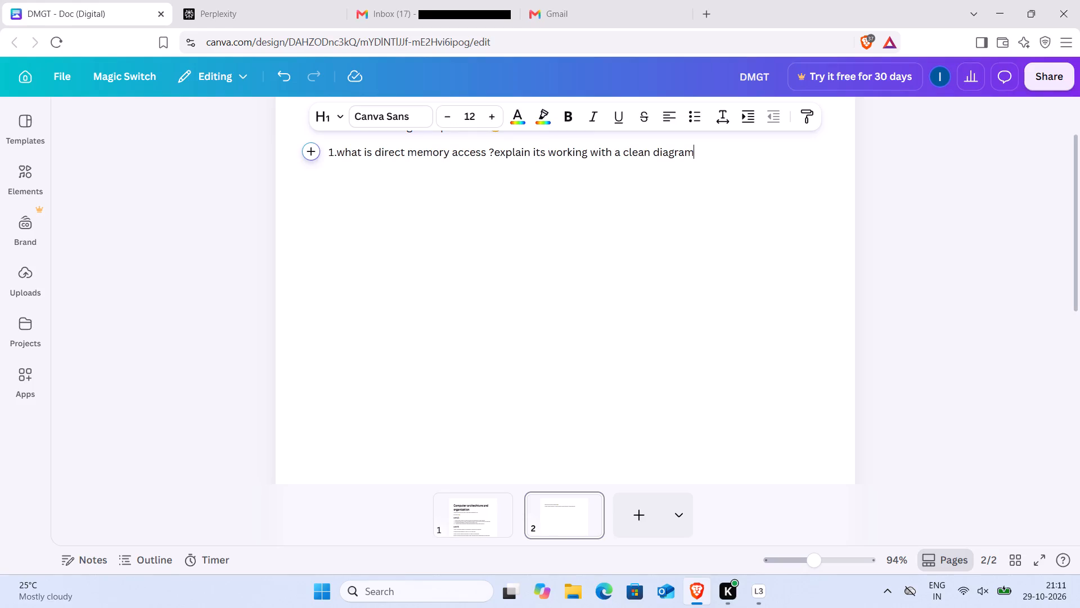
key(period)
key(Return)
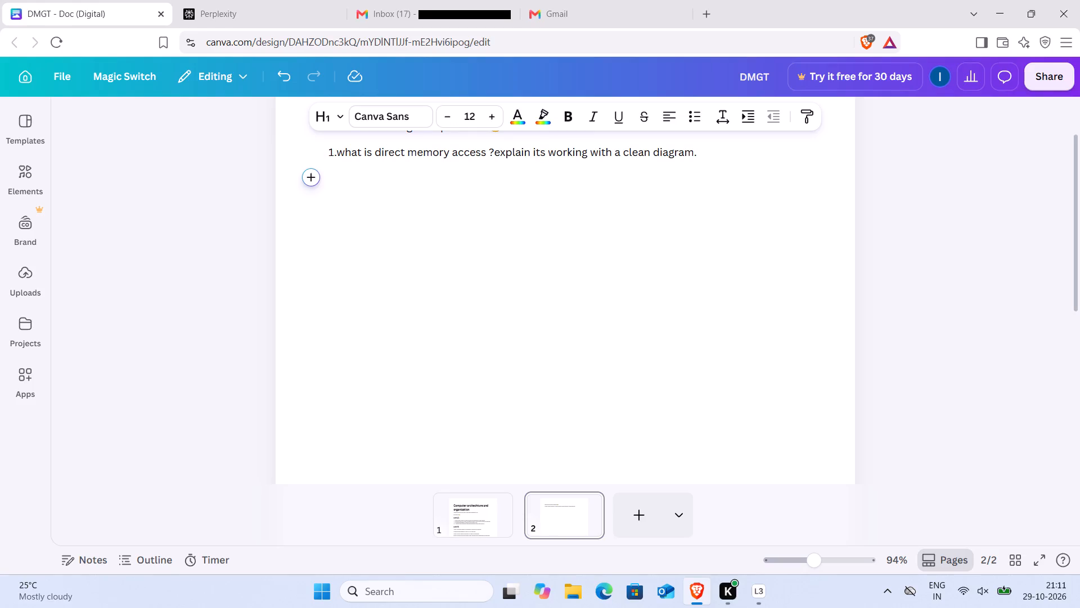
Begin the answer below question 1 with "is a data transfer technique that allows an input and output device".
text(is a data transfer)
key(space)
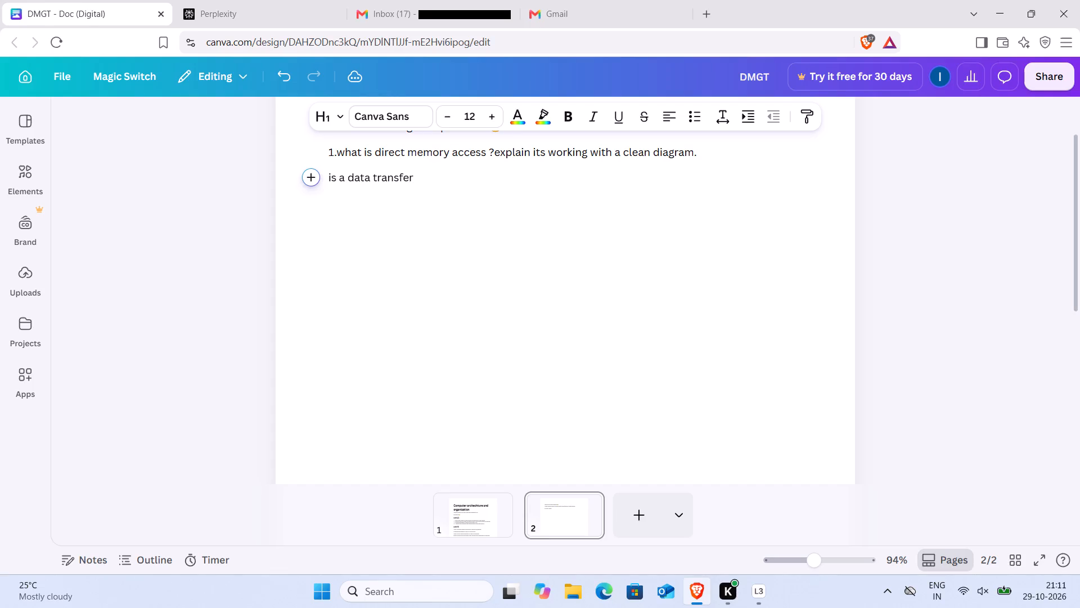
text(technique)
key(space)
text(that allows)
key(space)
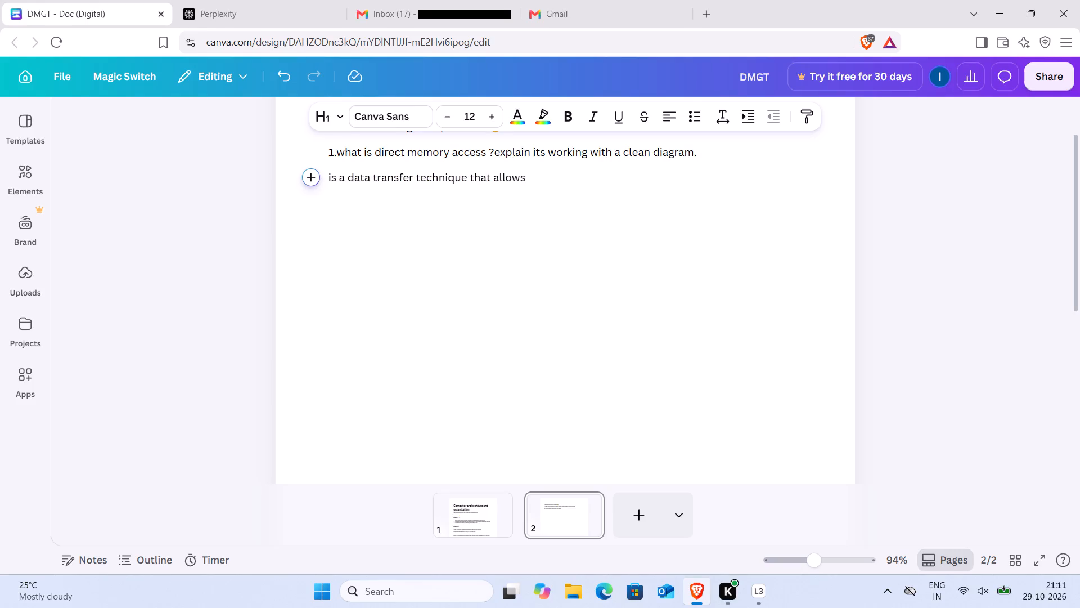
text(an input and outpiut)
key(space)
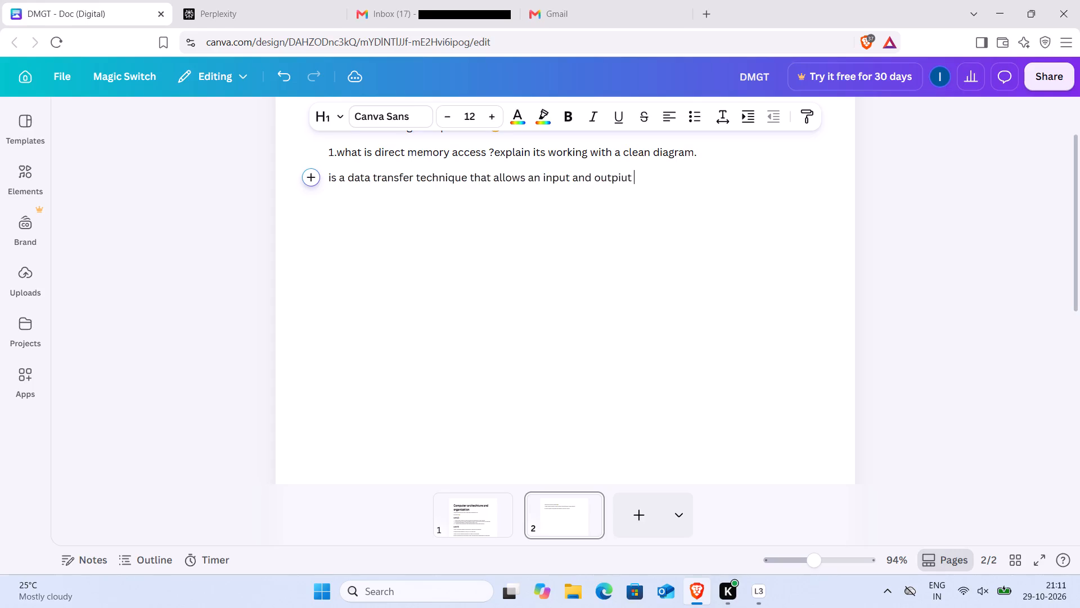
key(BackSpace)
key(BackSpace)
key(BackSpace)
key(BackSpace)
text(ut)
key(space)
key(space)
text(device)
key(space)
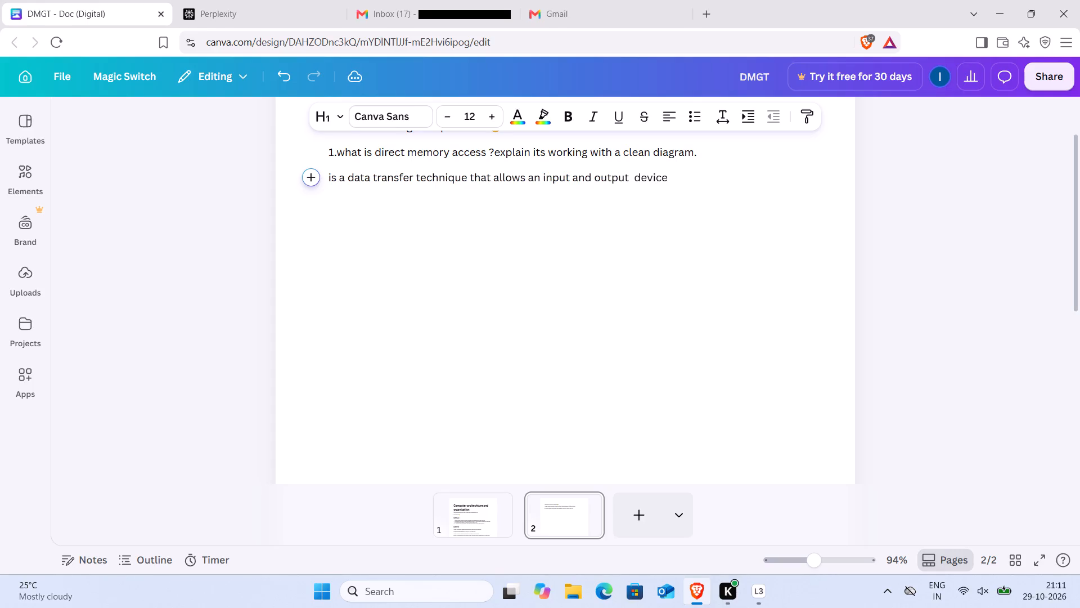
Continue the answer with "to transfer data directly to form main memory without requring".
text(to transfer)
key(space)
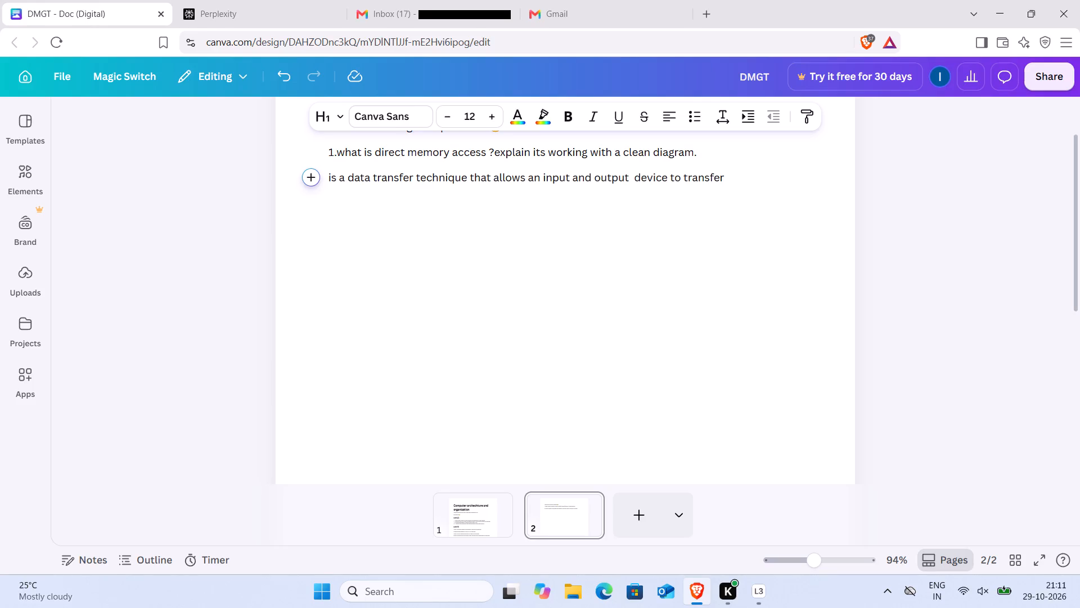
text(data directly)
key(space)
text(to form a)
key(BackSpace)
text(main memory)
key(space)
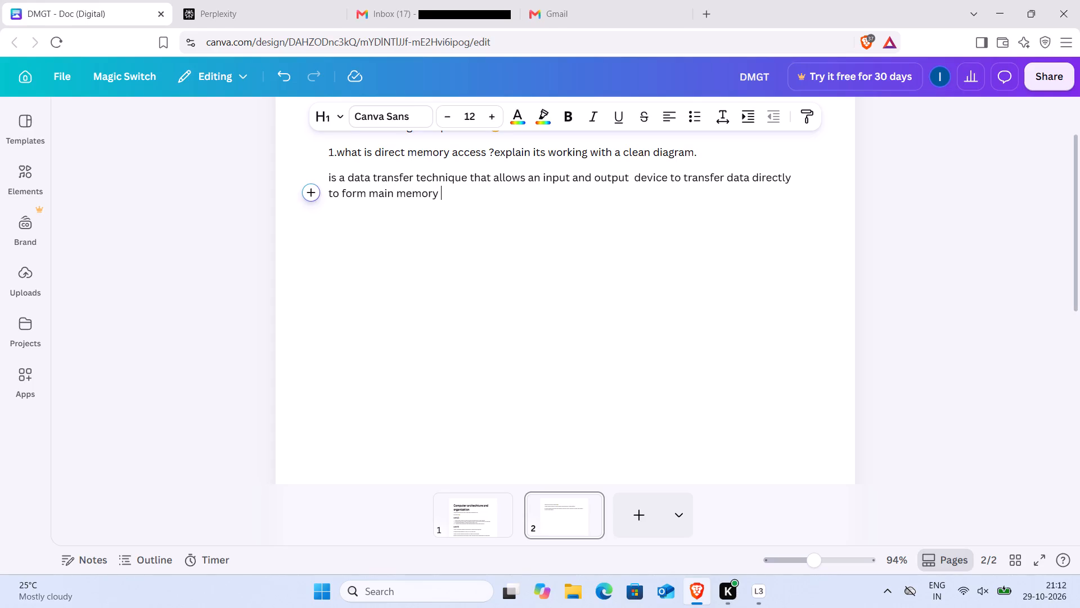
text(without)
key(space)
text(requring)
key(space)
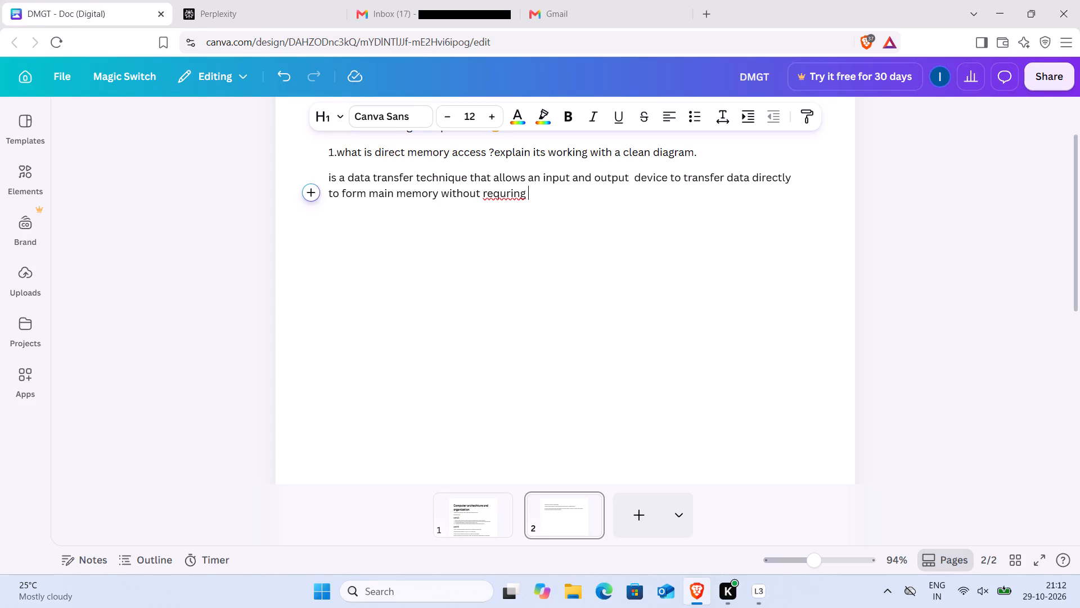
Complete the answer's sentence with "the CPU to handle every data item individually", writing CPU in capitals.
text(the cpu)
key(space)
text(ti)
key(BackSpace)
key(BackSpace)
key(BackSpace)
key(BackSpace)
key(BackSpace)
key(BackSpace)
text(CPU ti)
key(BackSpace)
text(o)
key(space)
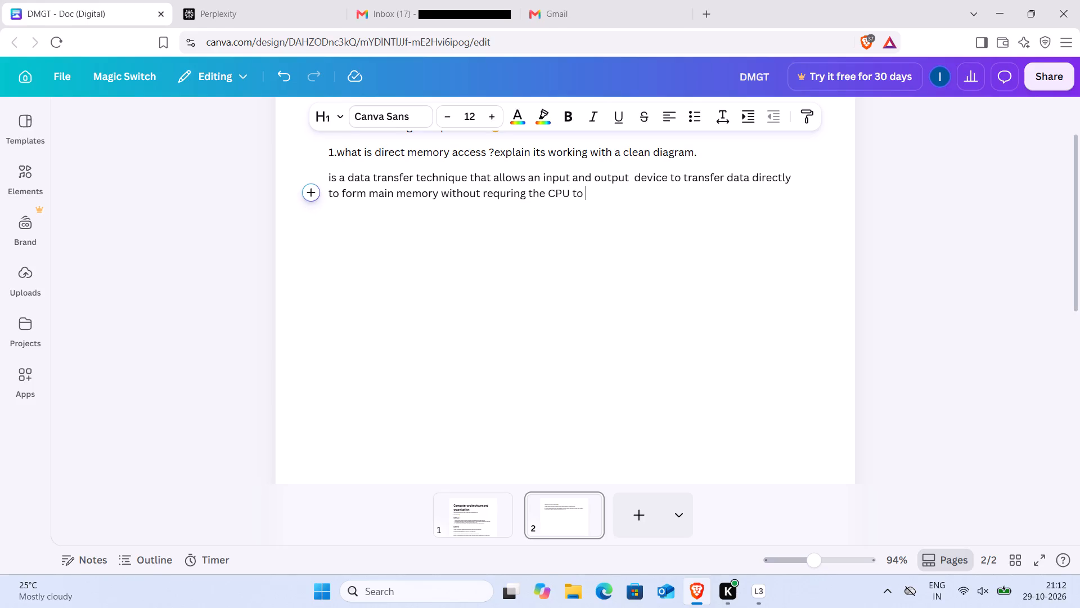
key(space)
key(BackSpace)
key(space)
text(or fr)
text(om)
key(BackSpace)
key(BackSpace)
key(BackSpace)
key(BackSpace)
key(BackSpace)
key(BackSpace)
key(BackSpace)
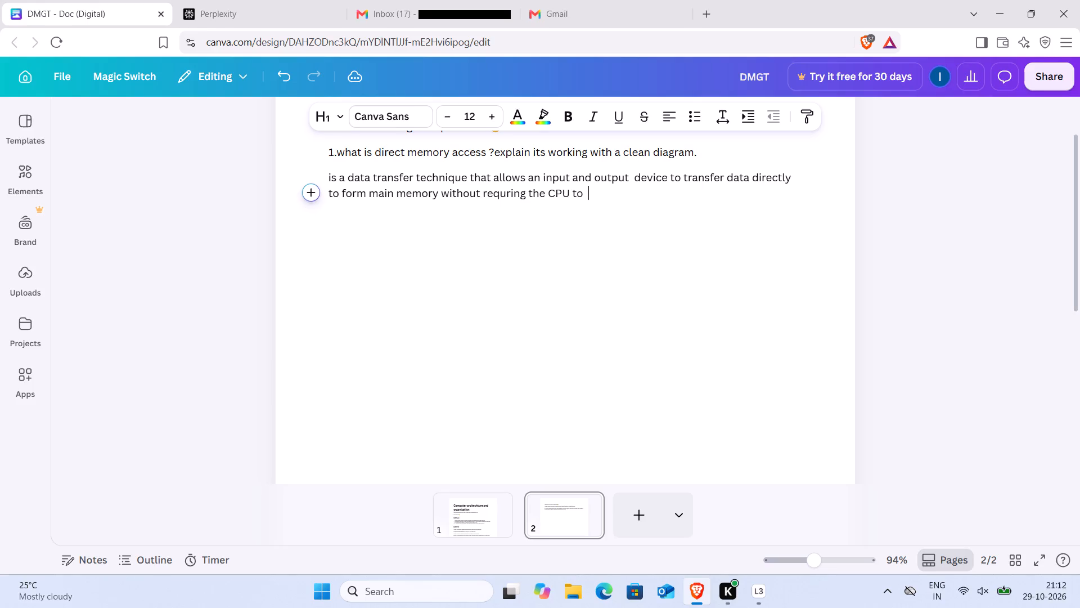
text(hanl)
key(BackSpace)
text(de)
key(BackSpace)
text(le every)
key(space)
text(data)
key(space)
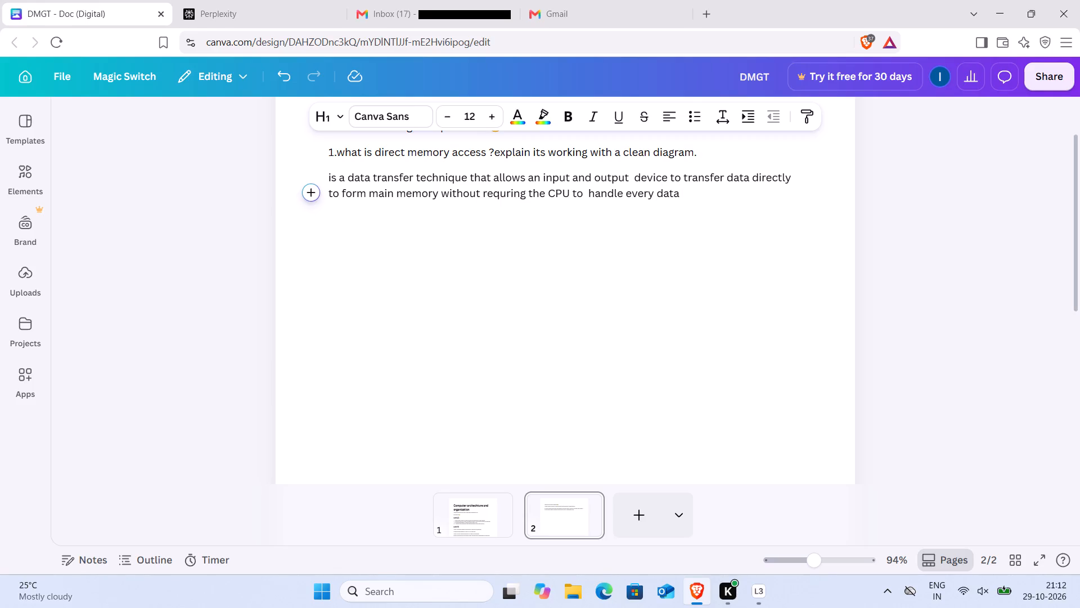
text(item individually)
End the answer's sentence with a period and begin a separate paragraph below it with "dma controlller : it".
key(period)
key(Return)
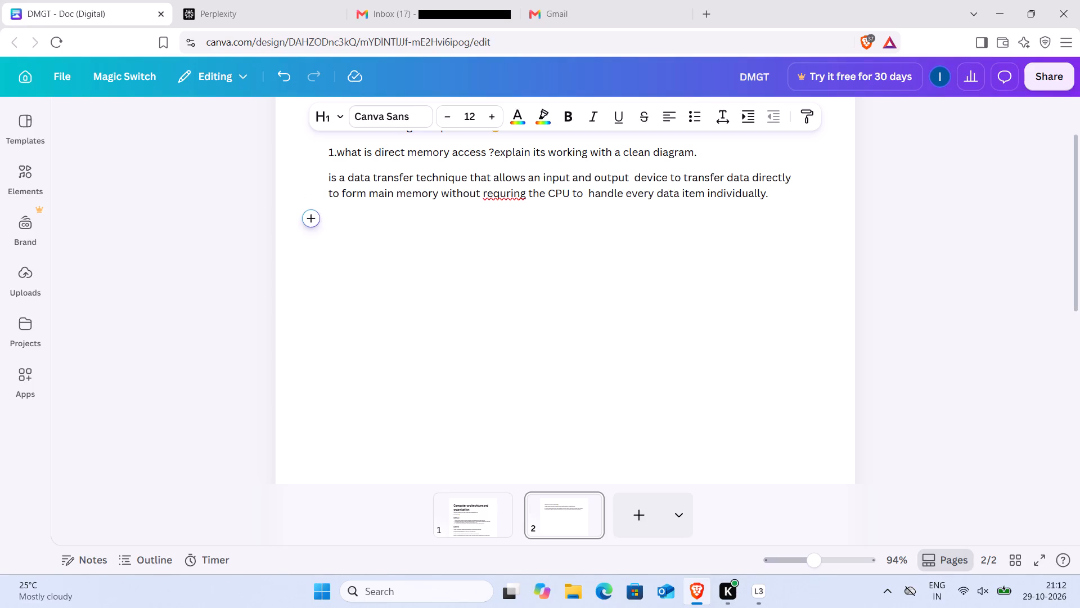
key(Return)
key(Return)
key(Return)
key(Return)
text(dma)
key(space)
text(controlller)
key(space)
text(:)
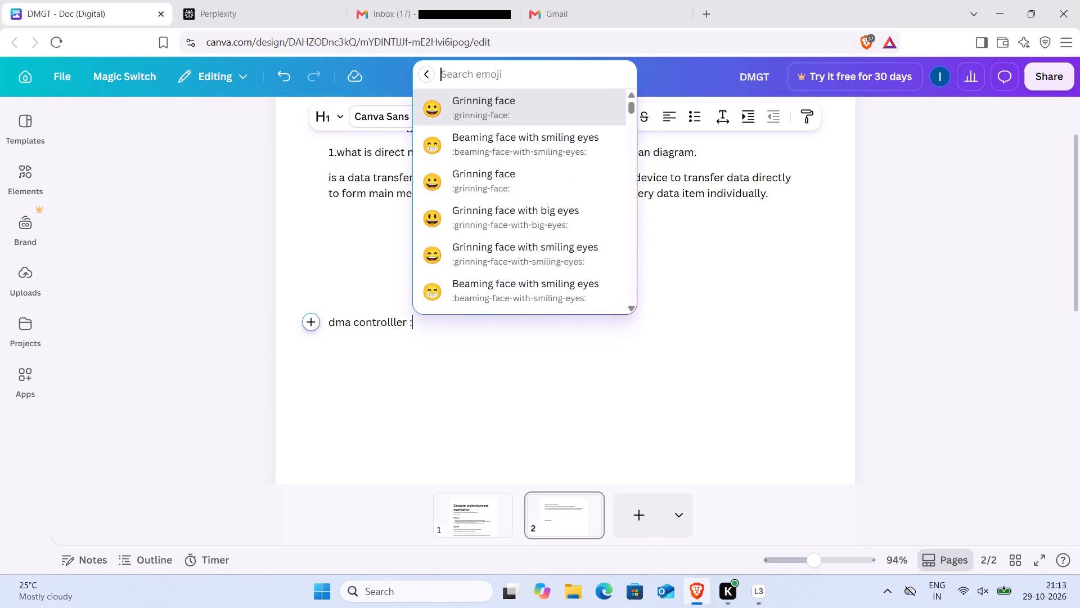
key(space)
text(it)
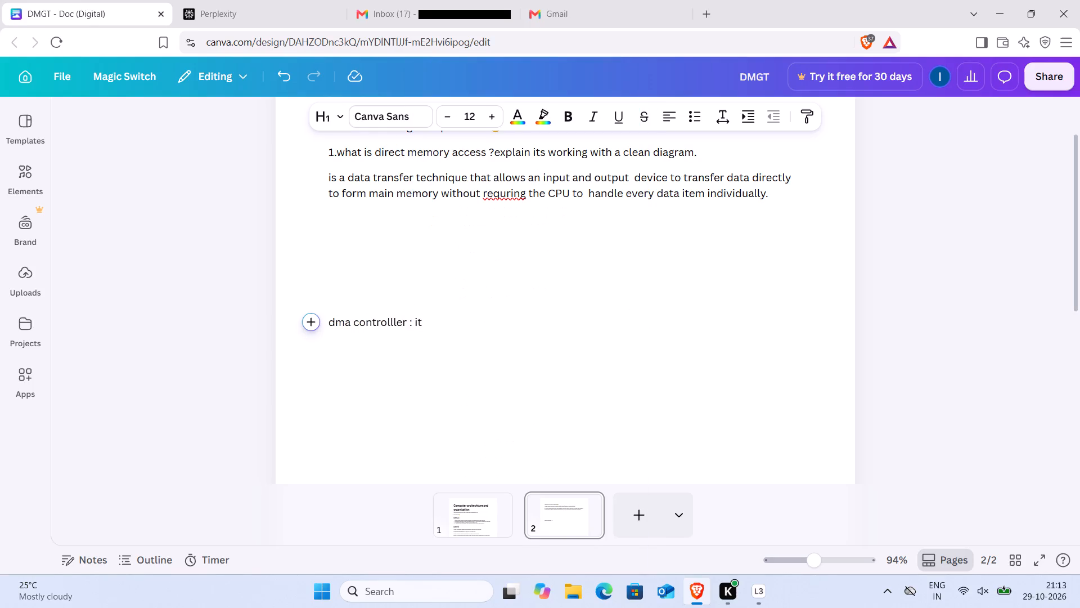
Remove the empty lines between the direct memory access answer and the "dma controlller" line.
key(Up)
key(BackSpace)
key(BackSpace)
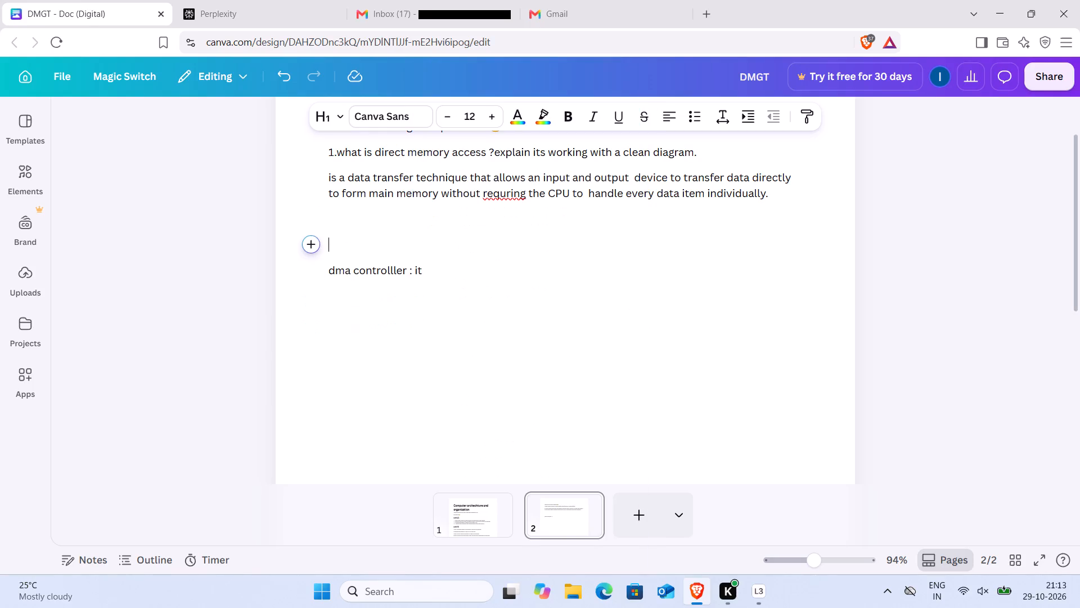
key(BackSpace)
key(BackSpace)
key(Up)
key(Down)
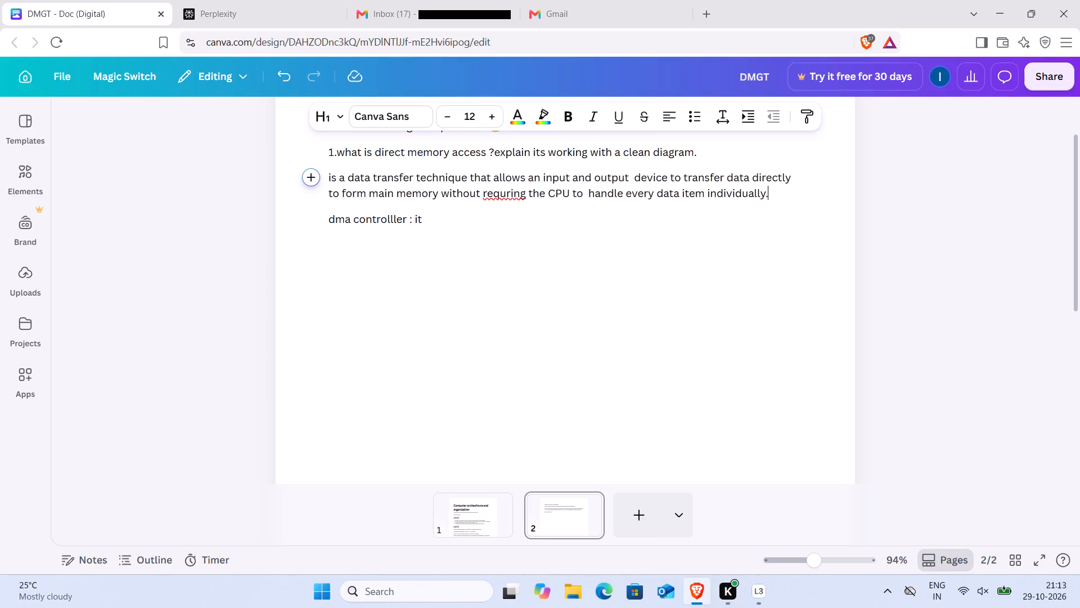
Continue the DMA controller line with "is the hardware unit that controls the data transer".
key(Down)
key(space)
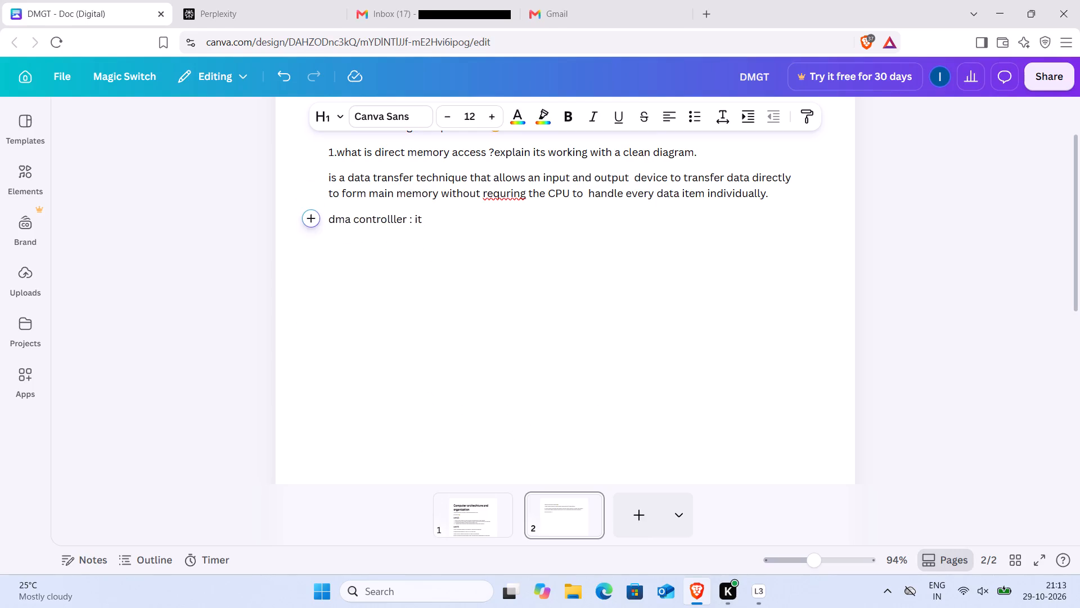
text(is a)
key(BackSpace)
text(the hardware)
key(space)
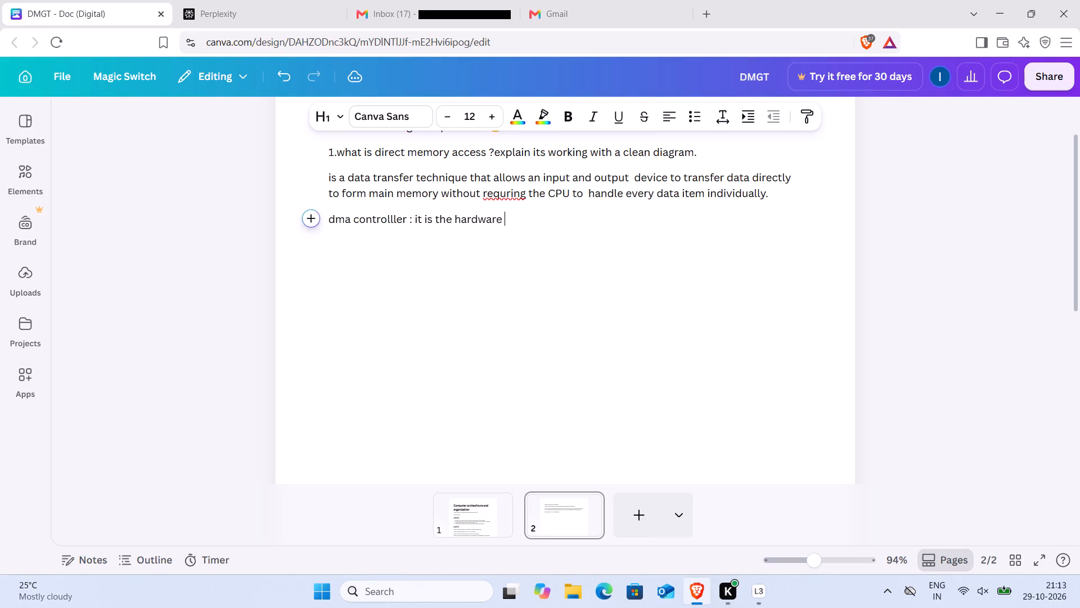
text(unit that controls the data)
key(space)
text(transf)
key(Left)
text(er)
key(space)
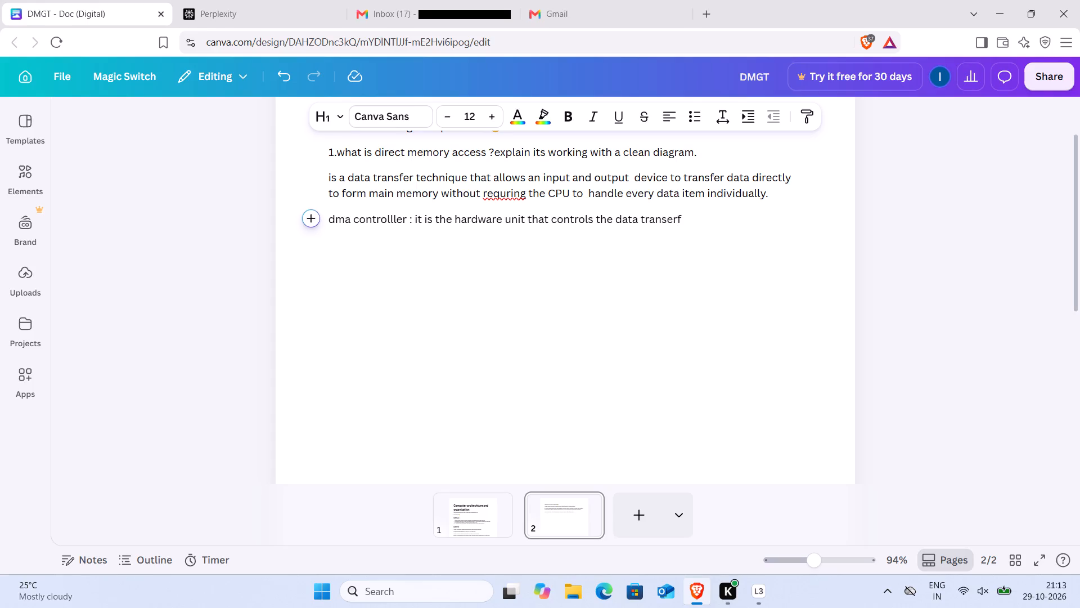
Continue the line with "between an i/o device" and delete the stray f at its end.
text(between)
key(space)
text(an i)
text(/o)
key(space)
text(devix)
key(BackSpace)
text(ce)
key(space)
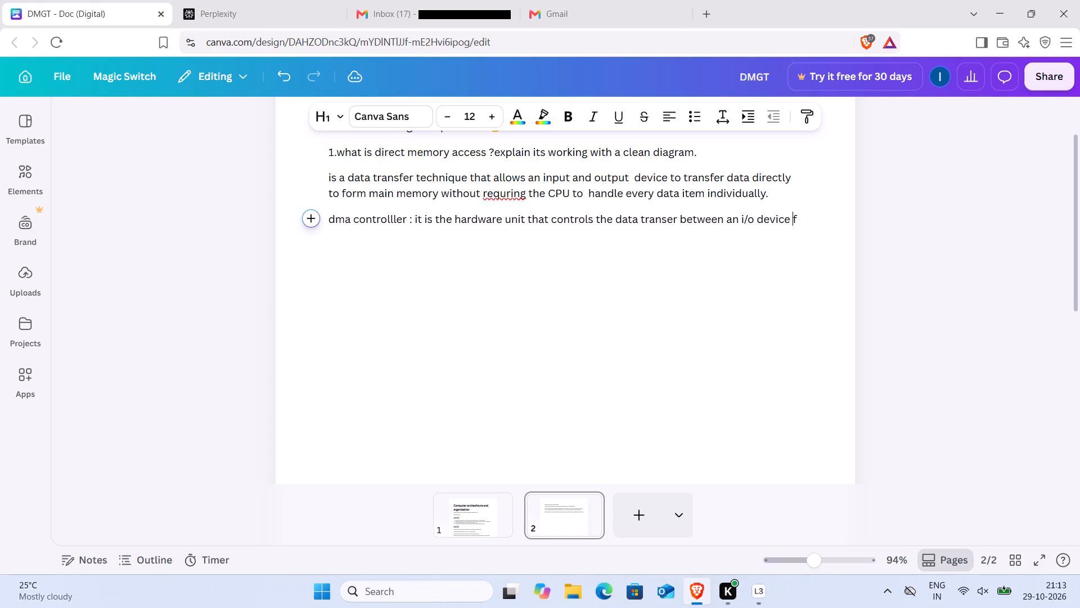
key(BackSpace)
key(BackSpace)
key(Delete)
key(e)
key(Left)
key(Right)
key(Right)
key(Right)
Finish the DMA controller sentence with "and main memory." and start a new paragraph below it.
key(space)
key(space)
text(and main memory)
key(period)
key(Return)
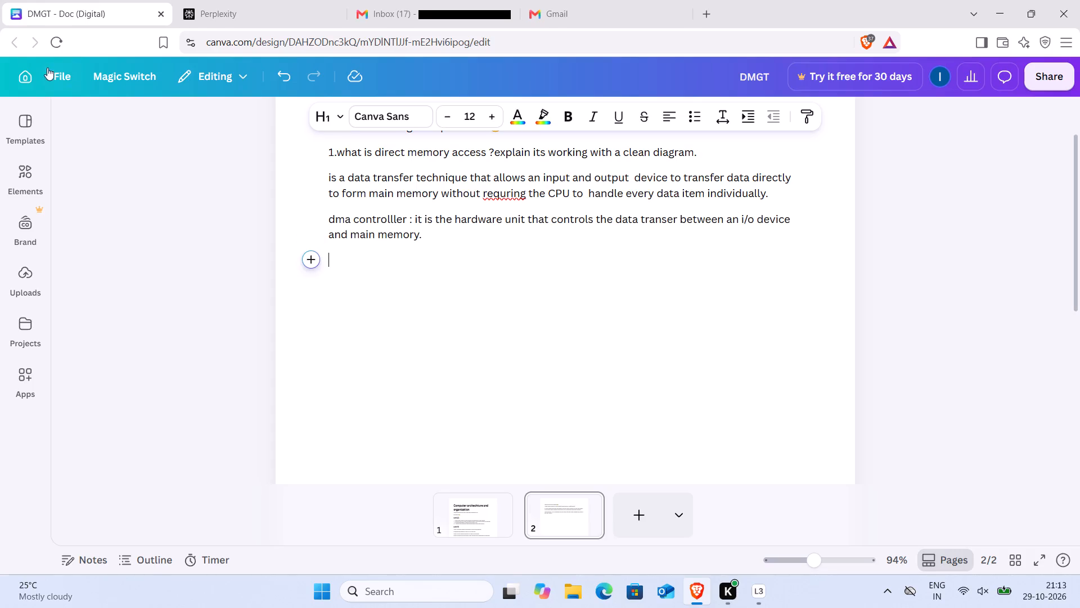
Make the words "dma controlller" at the start of the definition bold.
drag(407, 221, 359, 220)
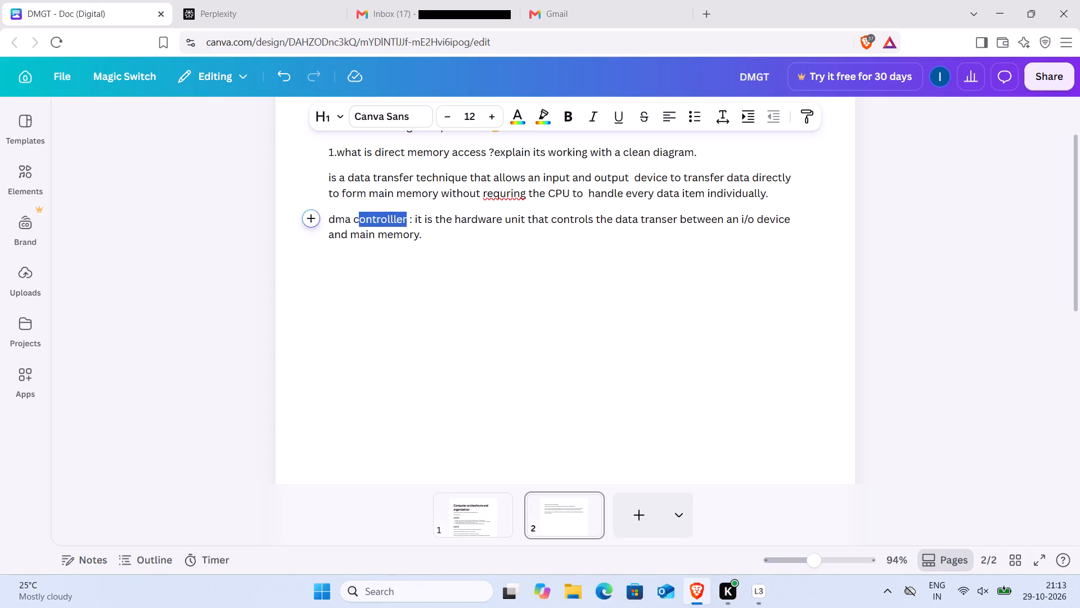
drag(359, 220, 325, 220)
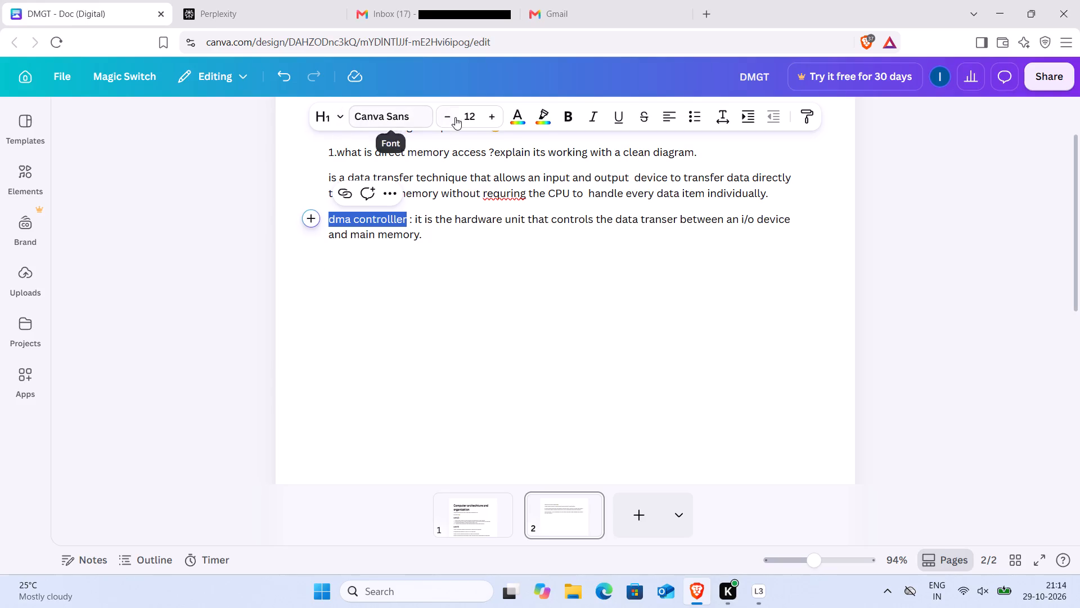
click(566, 114)
click(469, 222)
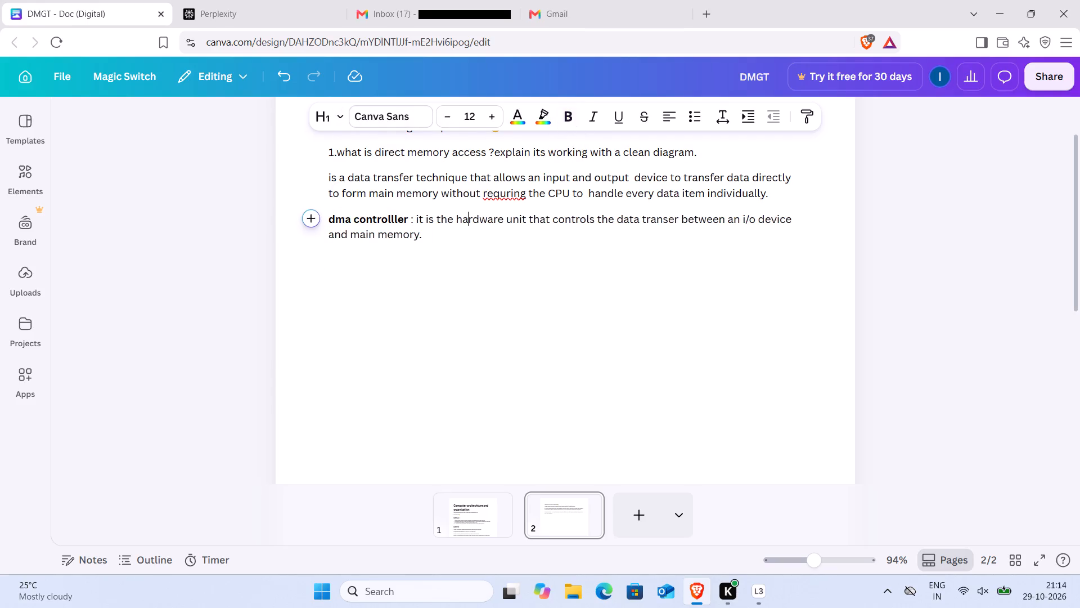
Make the whole question 1 line about direct memory access bold.
drag(330, 154, 728, 159)
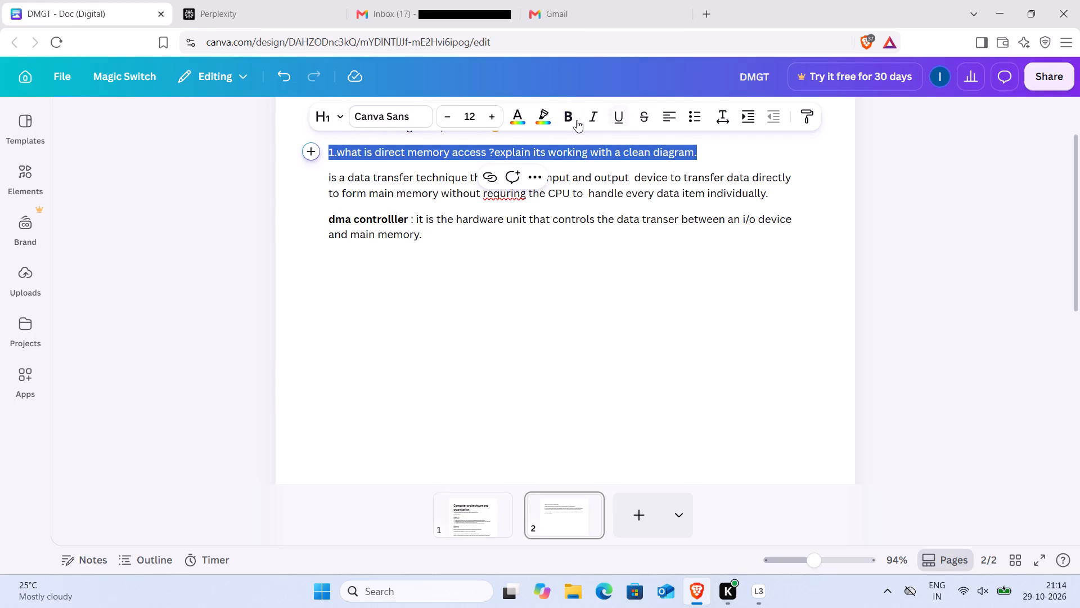
click(574, 120)
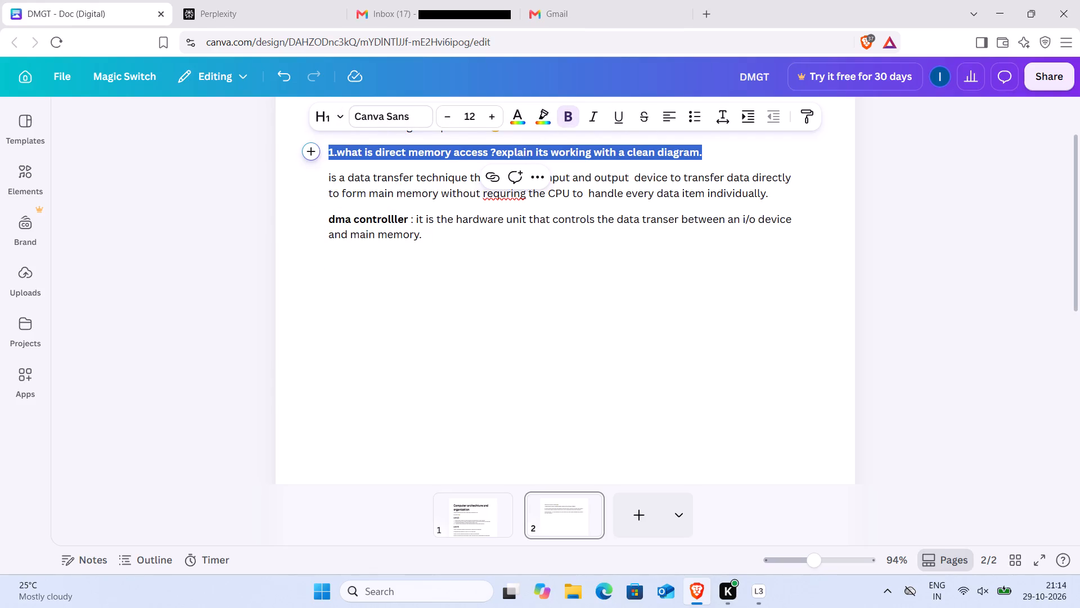
Replace "dma" with capitalised "DMA" in the bold controller label, and return to the empty line below the definition.
click(353, 217)
key(BackSpace)
key(BackSpace)
key(BackSpace)
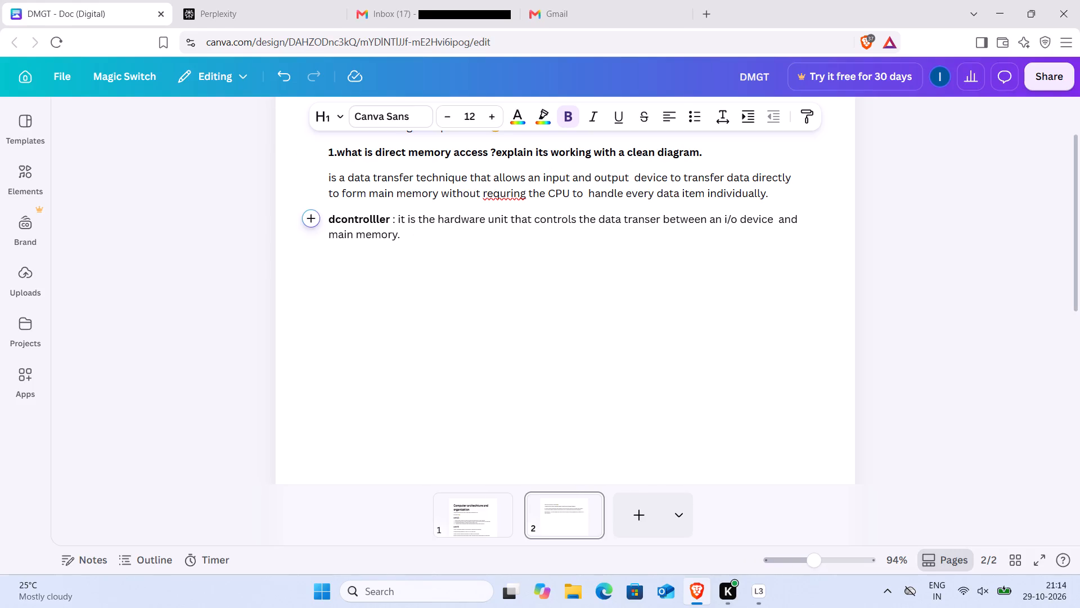
key(BackSpace)
text(DMA)
key(space)
click(337, 254)
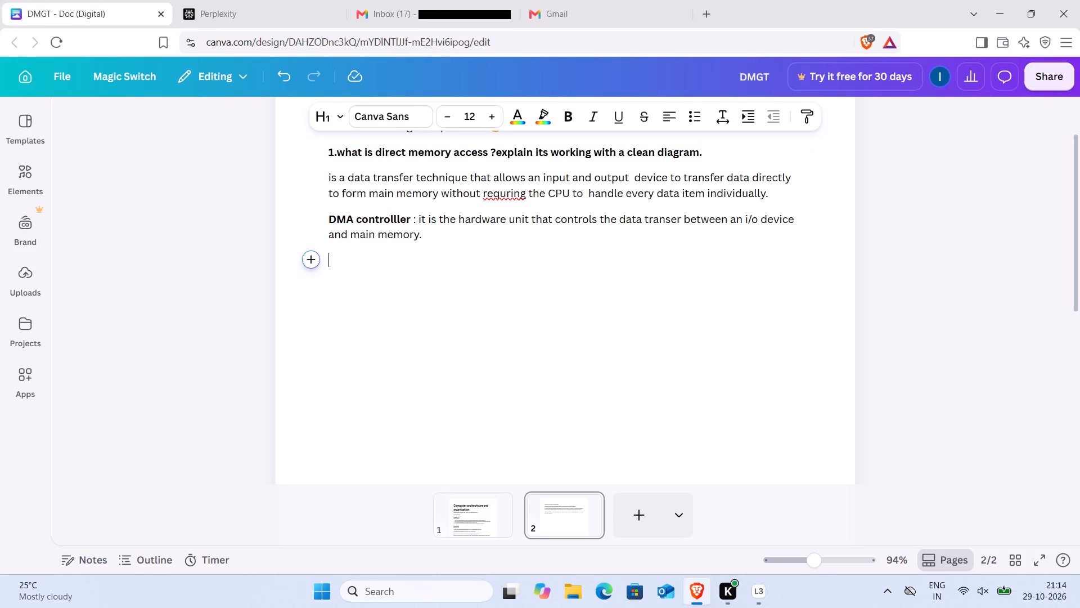
Search the web in a new tab for "daigram for dma conroller basic for cao".
scroll(455, 388, down, 1)
scroll(453, 402, up, 4)
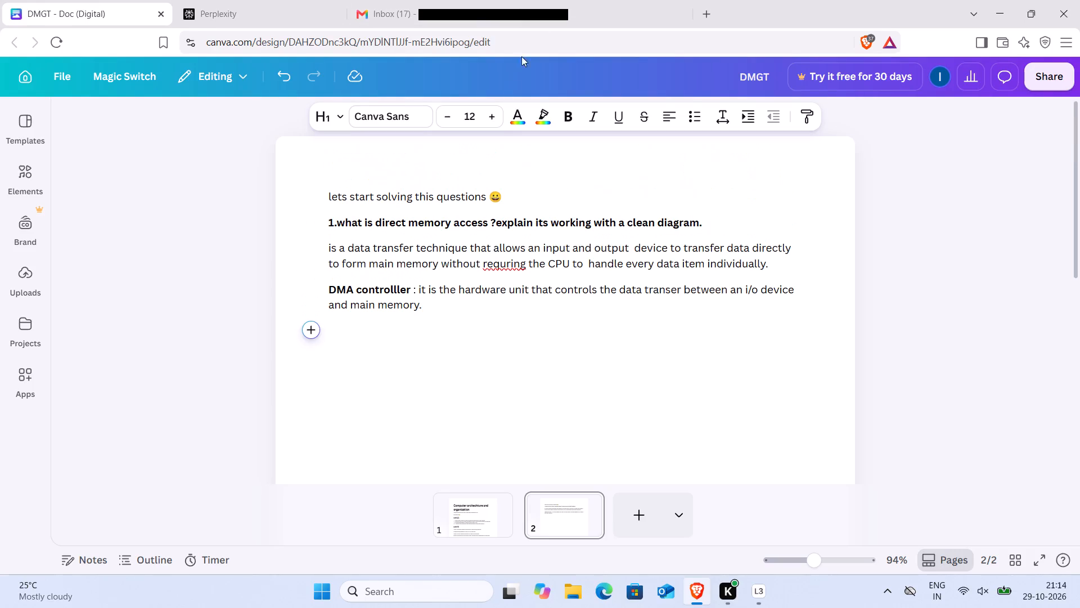
click(698, 4)
text(daigram for dma conroller)
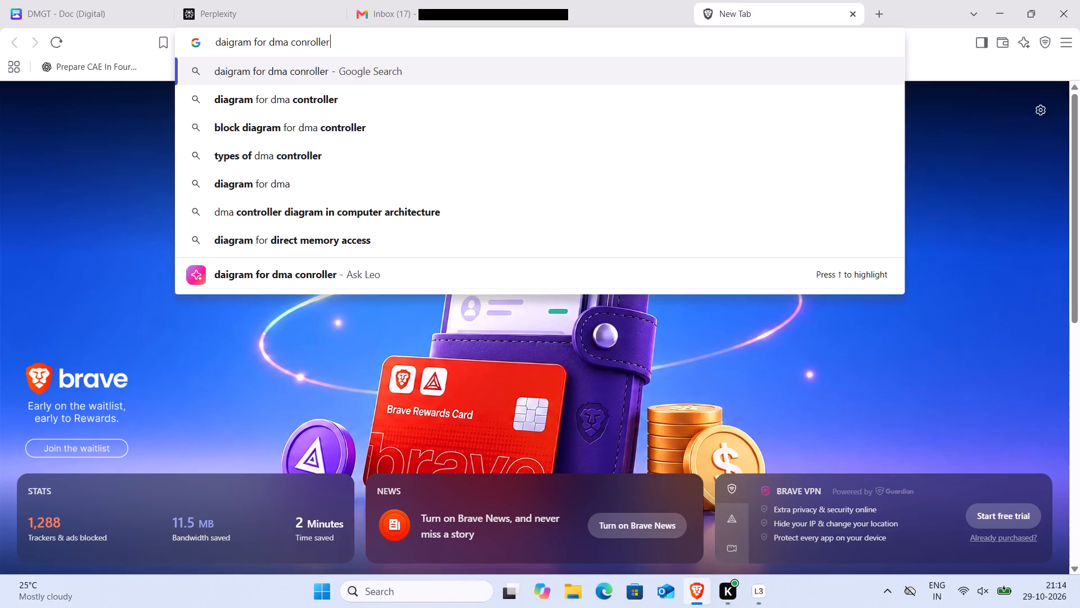
key(space)
text(basic for cao)
key(Return)
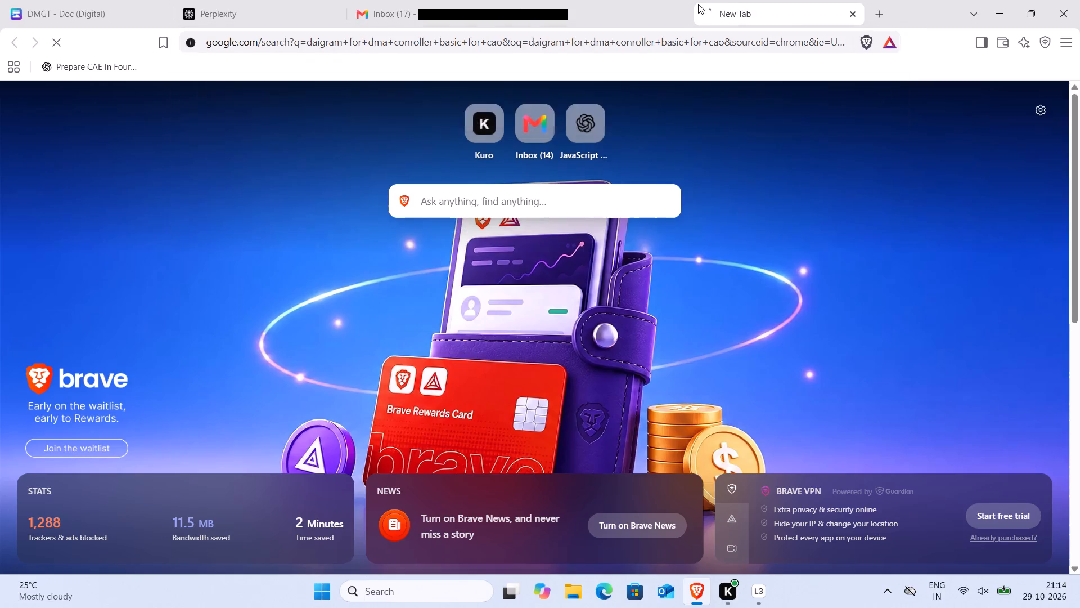
Look through the search results for a simple DMA controller diagram, previewing the WatElectronics image.
scroll(565, 233, down, 3)
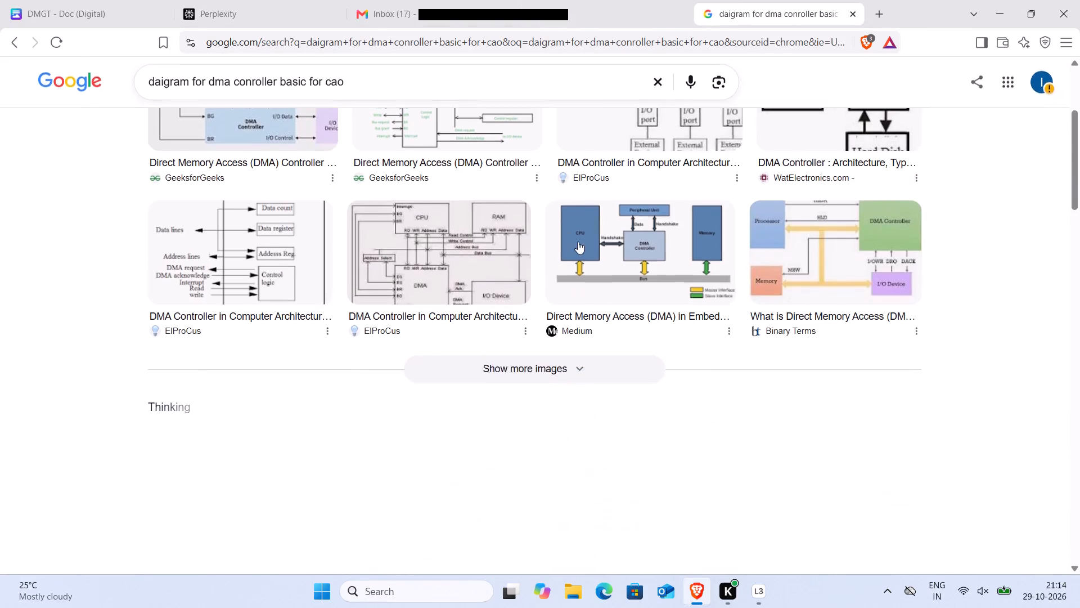
scroll(687, 268, up, 2)
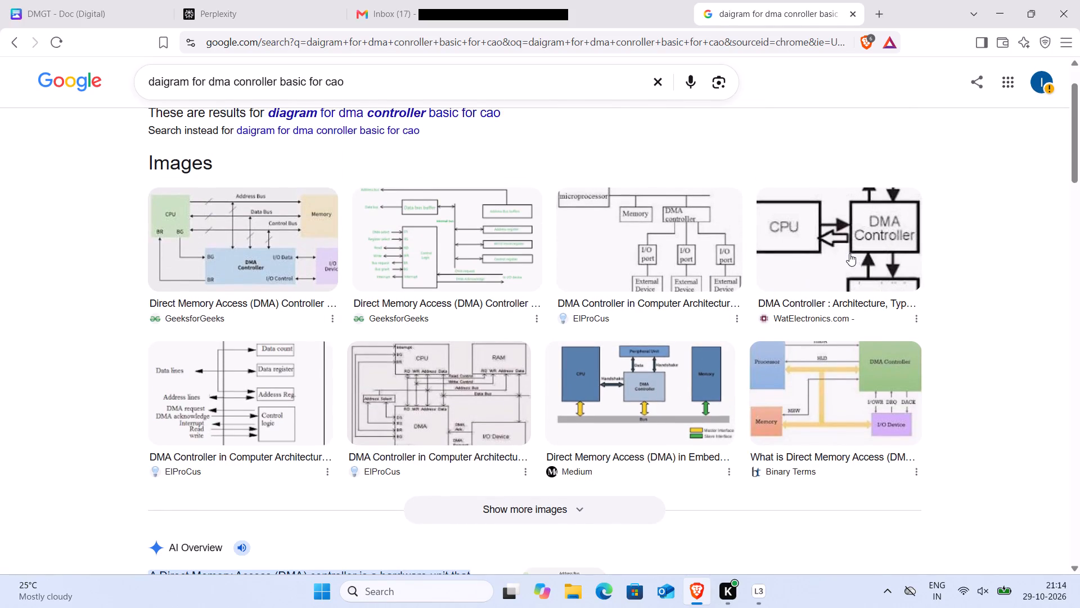
click(858, 248)
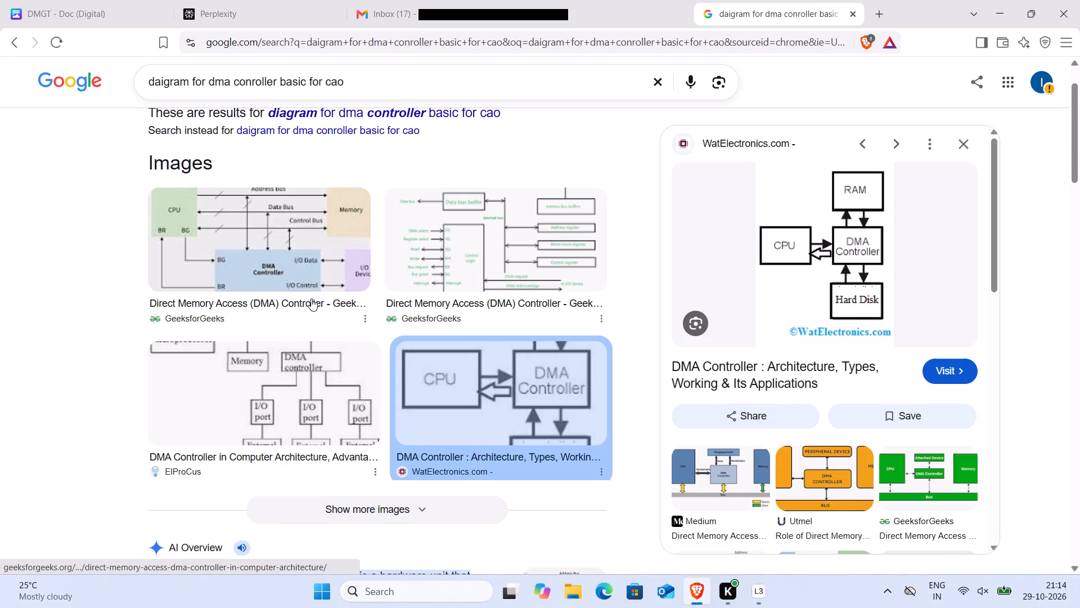
scroll(311, 298, down, 7)
scroll(442, 311, down, 2)
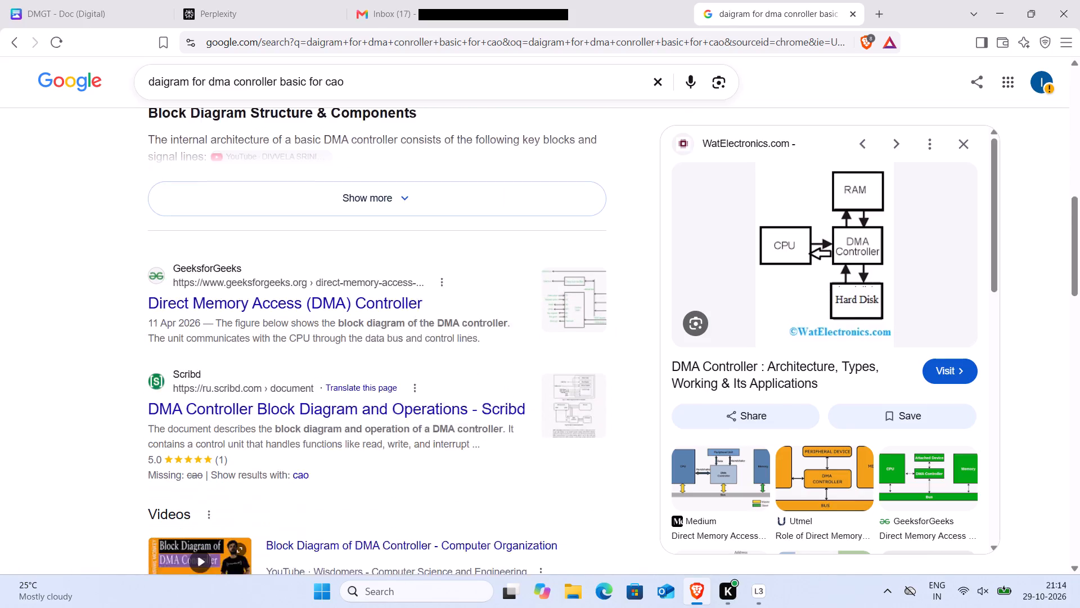
scroll(1079, 341, down, 2)
scroll(799, 360, down, 6)
scroll(811, 404, up, 3)
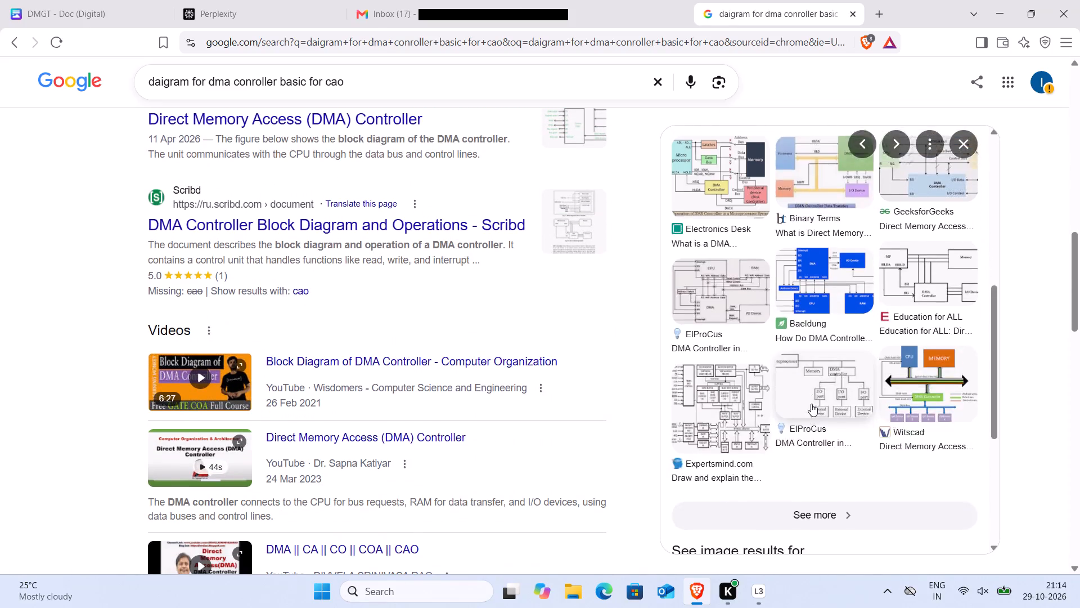
scroll(811, 404, up, 6)
Open the WatElectronics DMA controller article and copy its block diagram image linking CPU, RAM, DMA controller and hard disk.
click(818, 268)
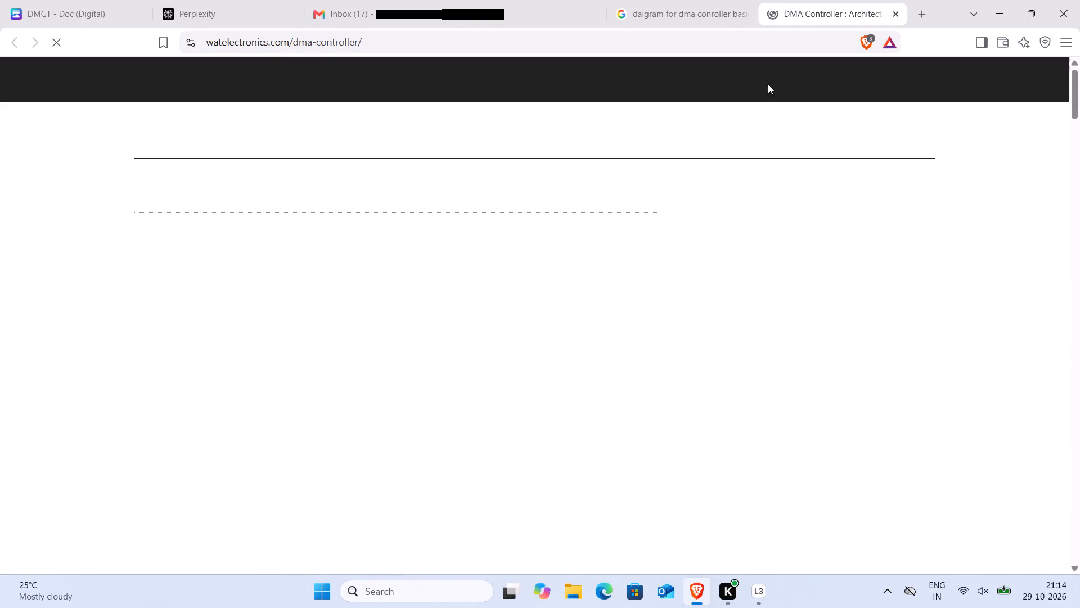
scroll(352, 480, down, 5)
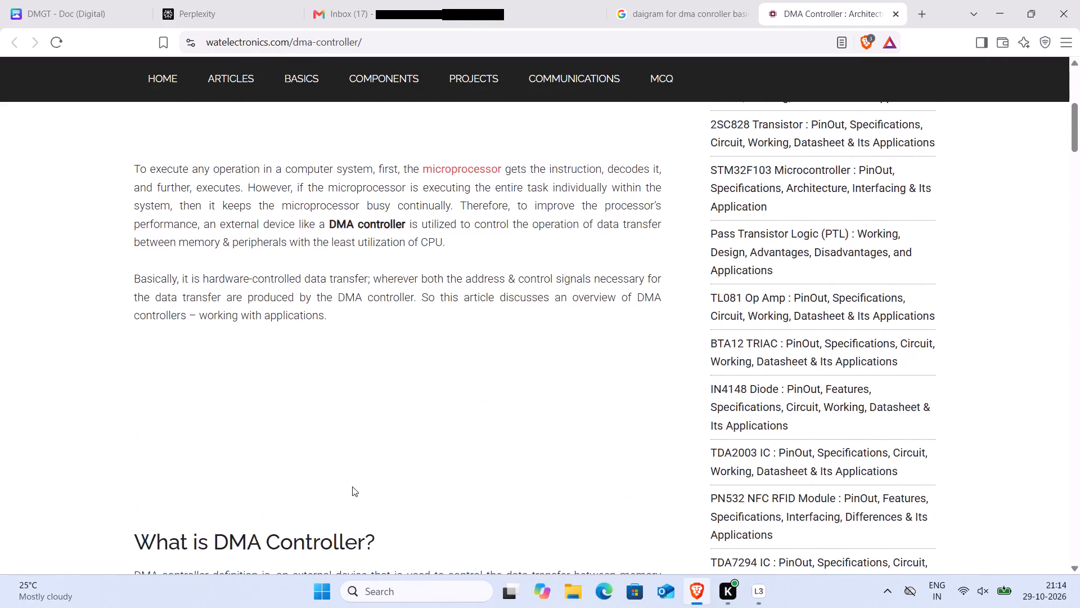
scroll(352, 491, down, 11)
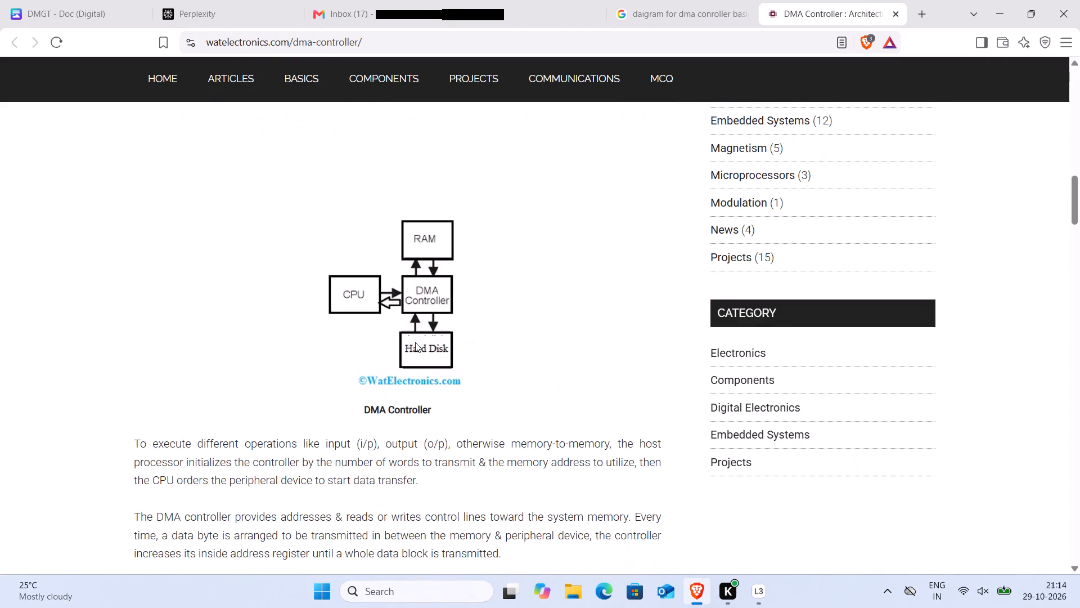
click(415, 342)
right_click(415, 342)
right_click(415, 342)
click(400, 312)
right_click(404, 311)
click(472, 372)
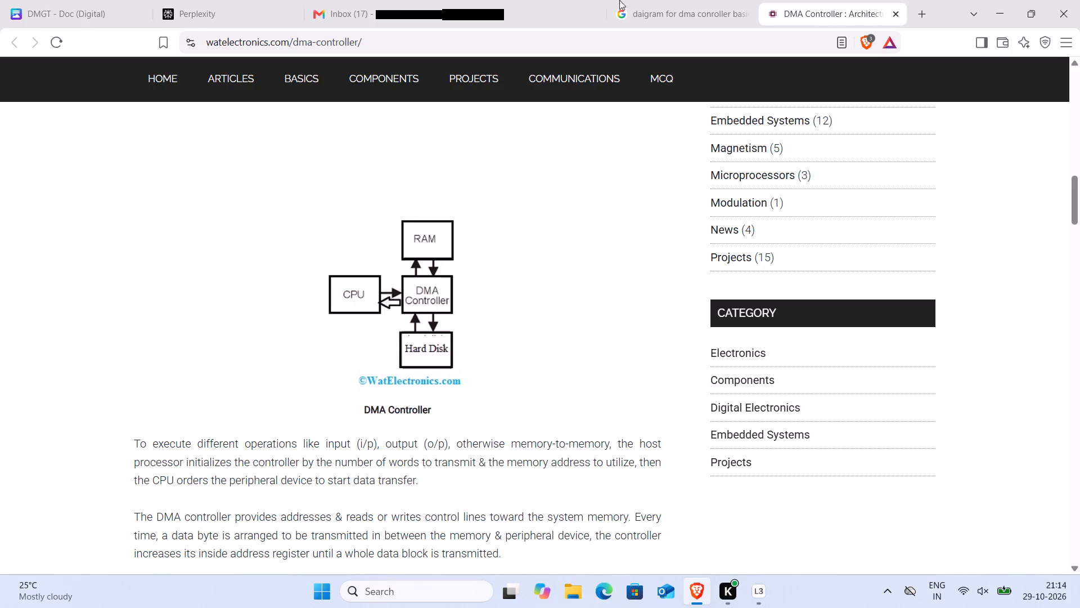
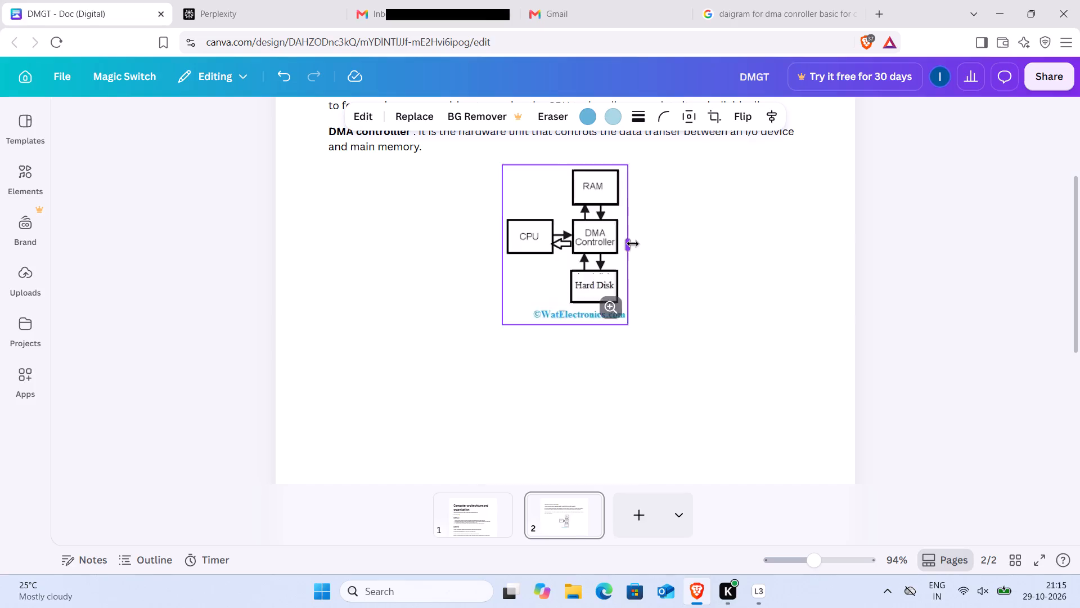
Crop the bottom of the DMA diagram image to cut off the WatElectronics watermark below the Hard Disk box.
drag(633, 244, 627, 249)
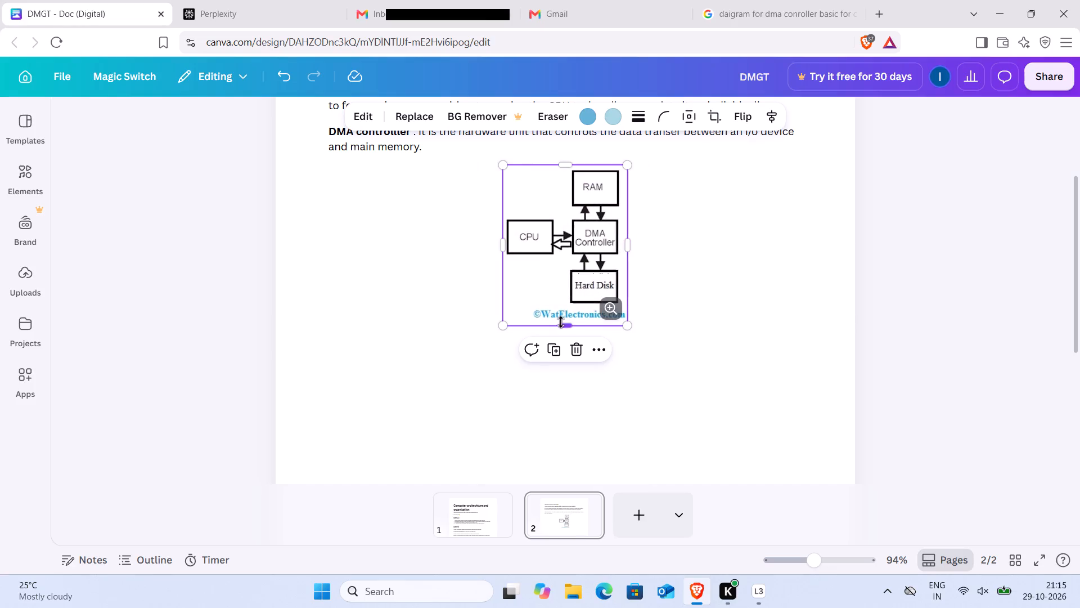
drag(561, 321, 564, 302)
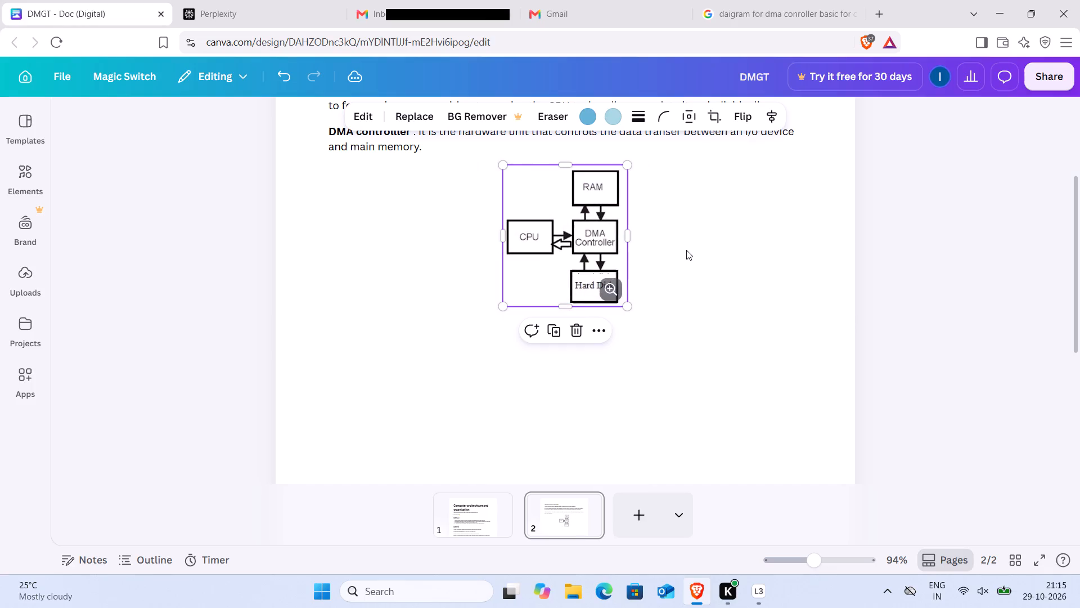
click(686, 250)
double_click(679, 249)
Add the line "working of DMA:" below the diagram, with an empty line above it and a new line after it.
click(436, 354)
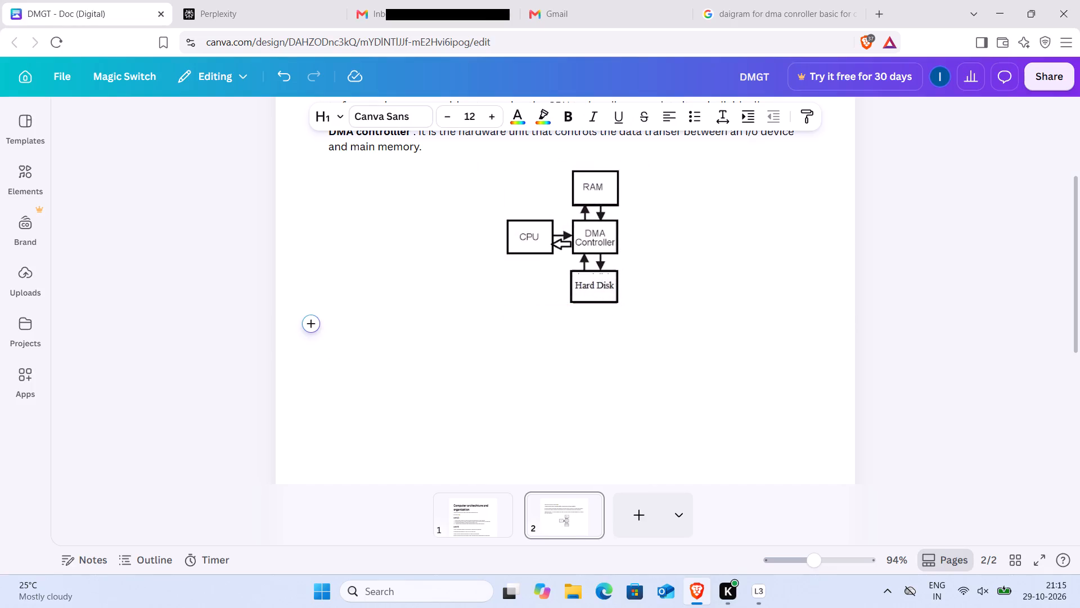
key(Return)
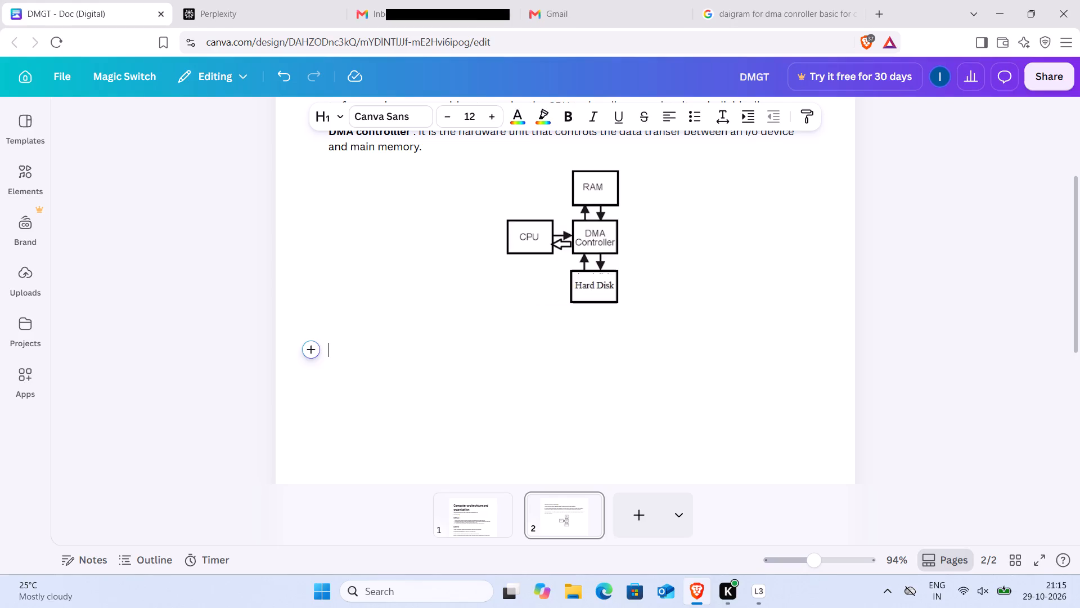
text(working of)
key(space)
text(DMA)
key(shift+colon)
key(Return)
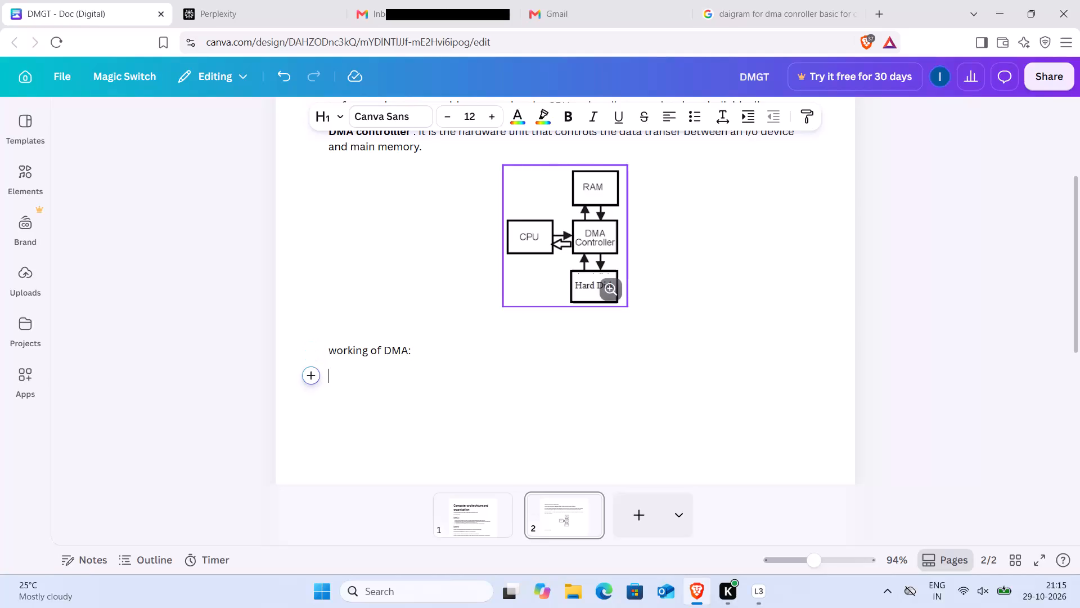
Change the word "requring" to "requreing" in the direct memory access definition.
click(706, 324)
scroll(707, 324, up, 3)
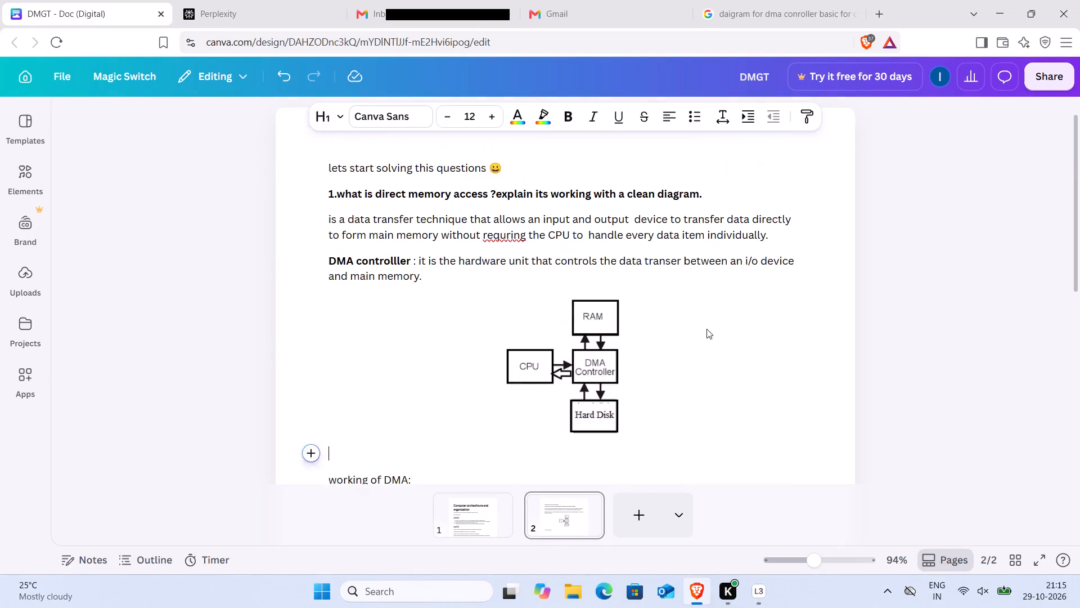
scroll(706, 332, up, 1)
scroll(690, 346, down, 2)
scroll(640, 353, up, 3)
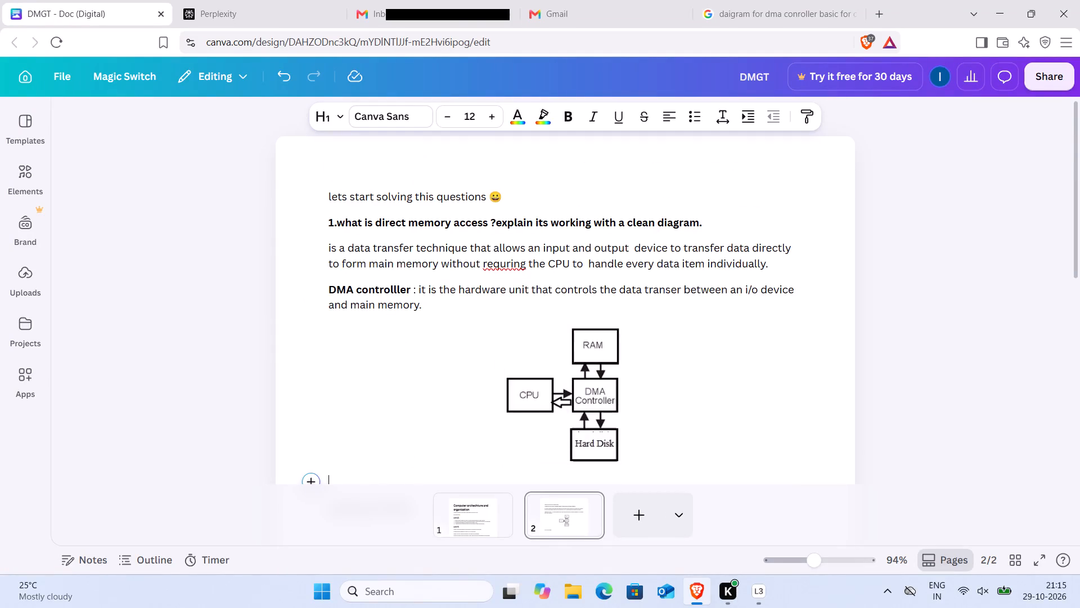
scroll(614, 364, down, 2)
scroll(610, 372, up, 2)
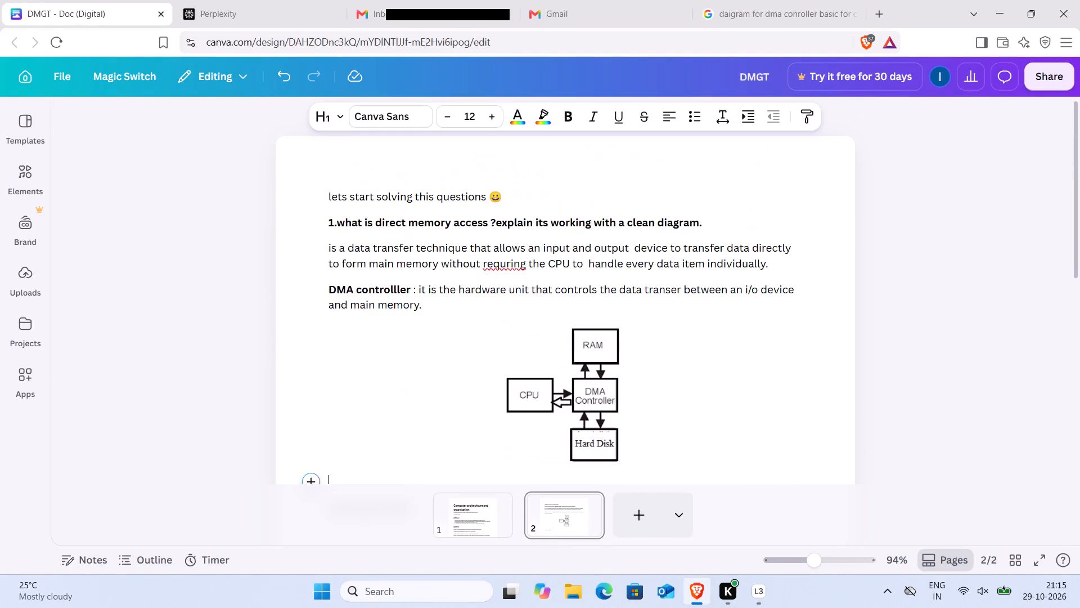
click(519, 264)
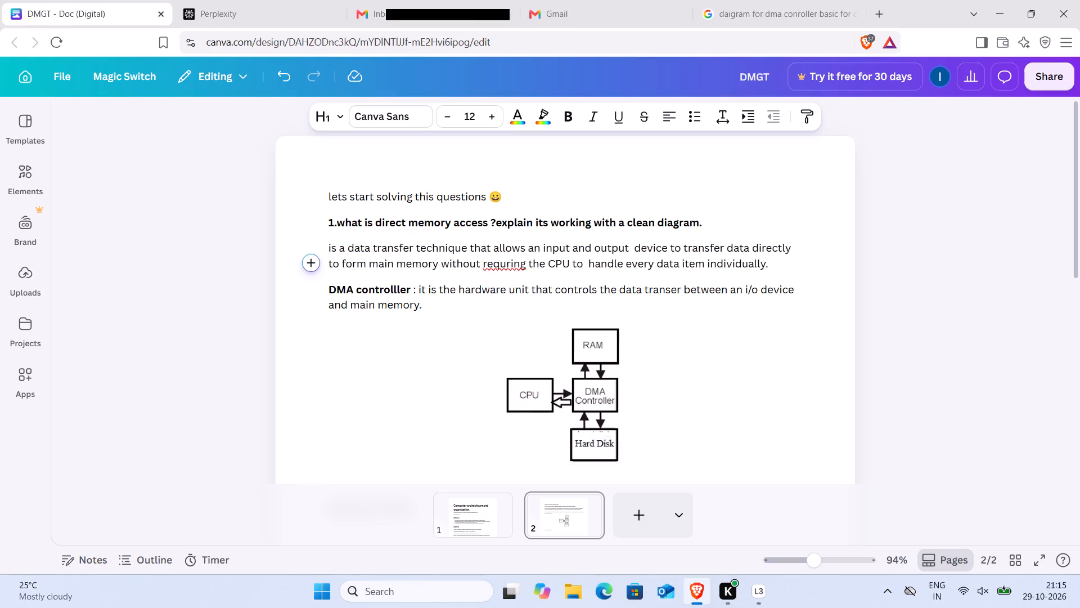
click(509, 264)
key(e)
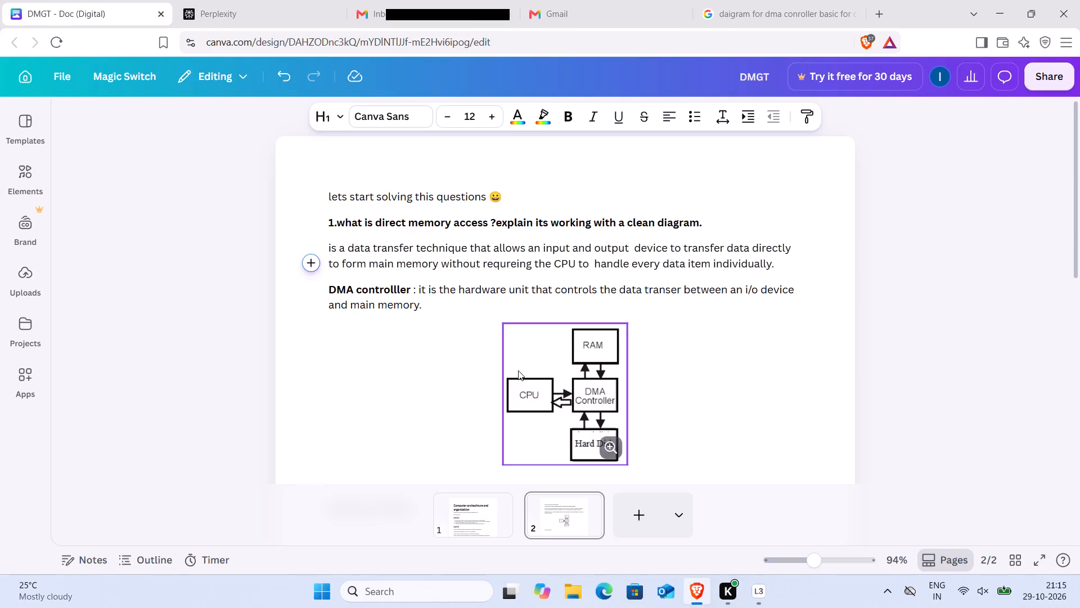
Start the first point below "working of DMA:" with the text "1.intialization".
scroll(518, 370, down, 4)
click(413, 294)
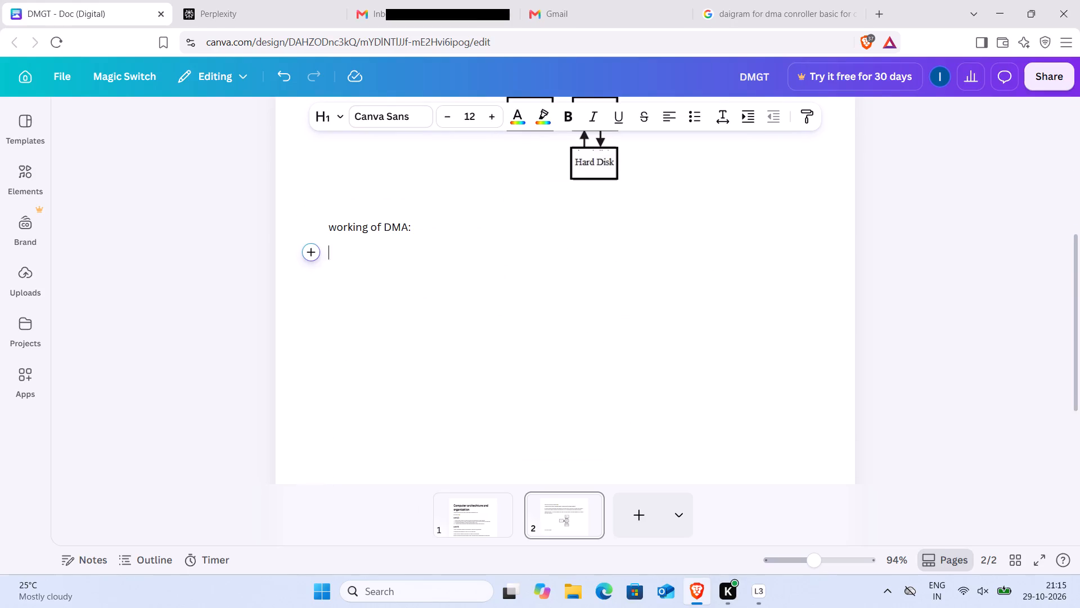
text(1.)
text(inti)
text(aling)
key(BackSpace)
key(BackSpace)
key(x)
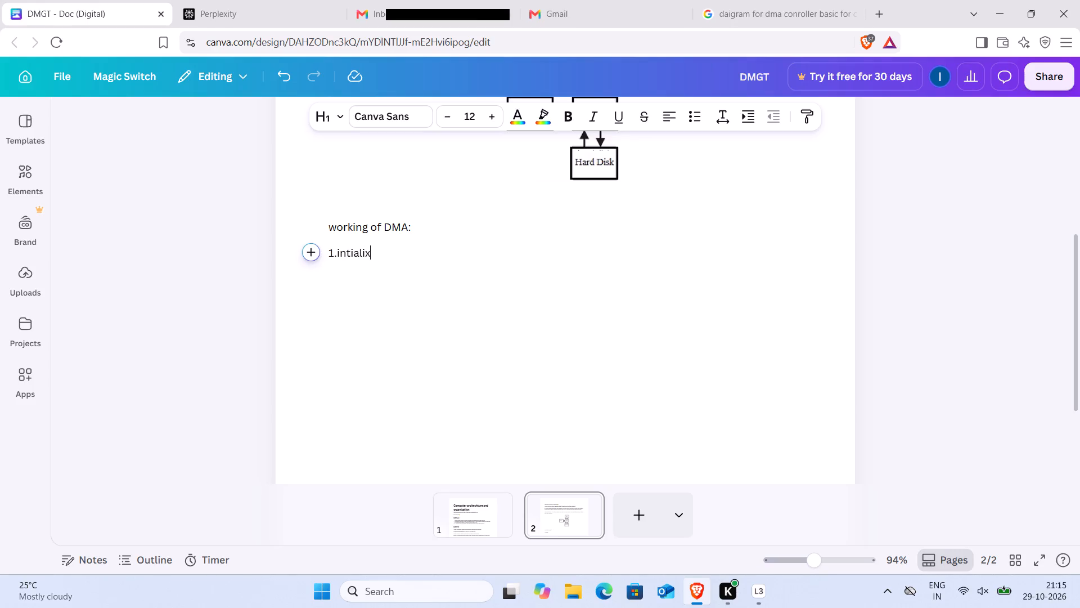
key(BackSpace)
text(zation)
Continue the first point with ": the CPU provides the DMA controller".
text(:)
key(space)
text(the)
key(space)
text(CPU)
key(space)
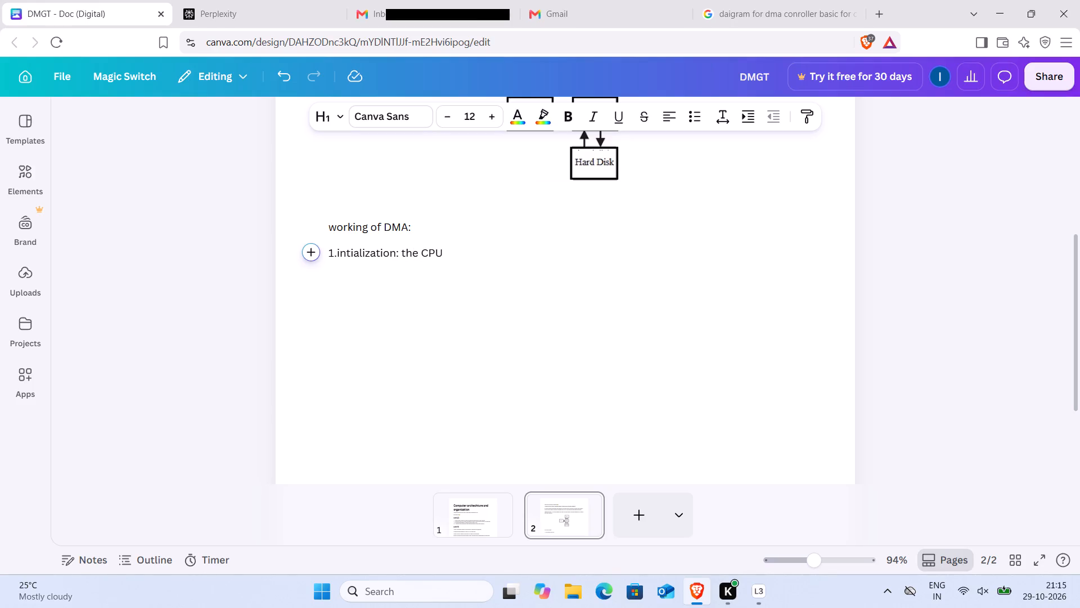
text(provides the)
key(space)
text(DMA controller)
key(space)
Continue the initialization sentence with "with the memory".
text(with memory)
key(space)
key(BackSpace)
key(BackSpace)
key(BackSpace)
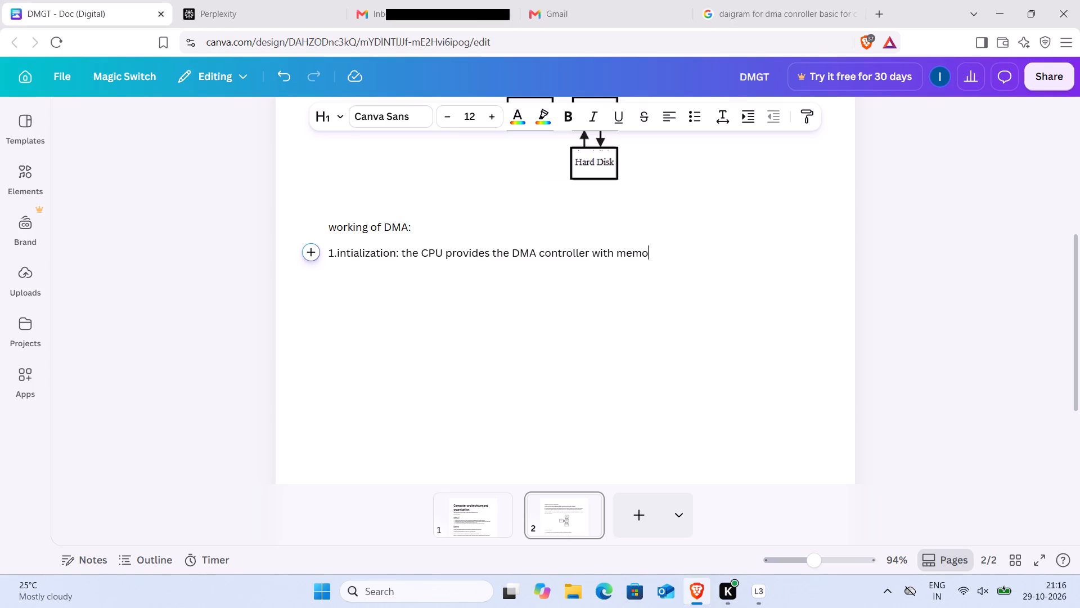
key(BackSpace)
key(BackSpace)
key(BackSpace)
key(BackSpace)
text(the memoru)
key(BackSpace)
text(y)
key(space)
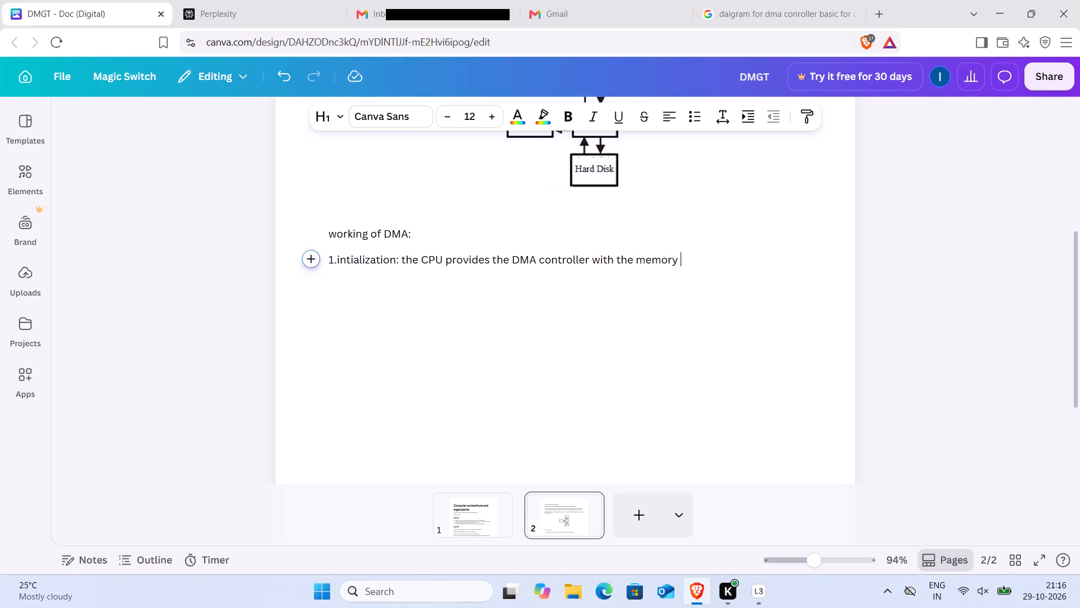
Complete the initialization point with "address,transfer count and direction of transfer ." and start a new line.
text(address)
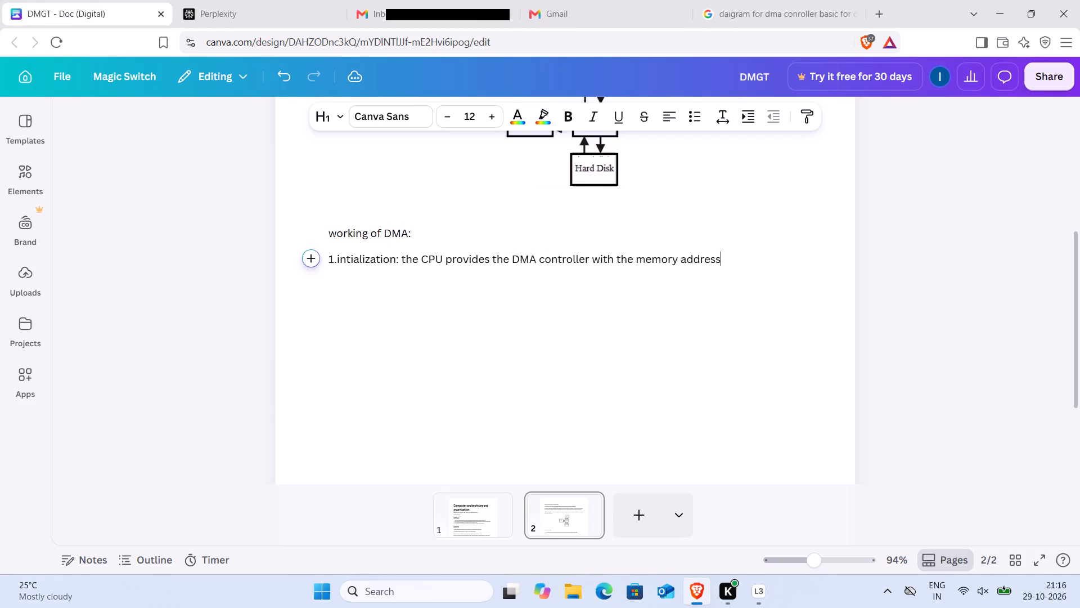
text(,transfer)
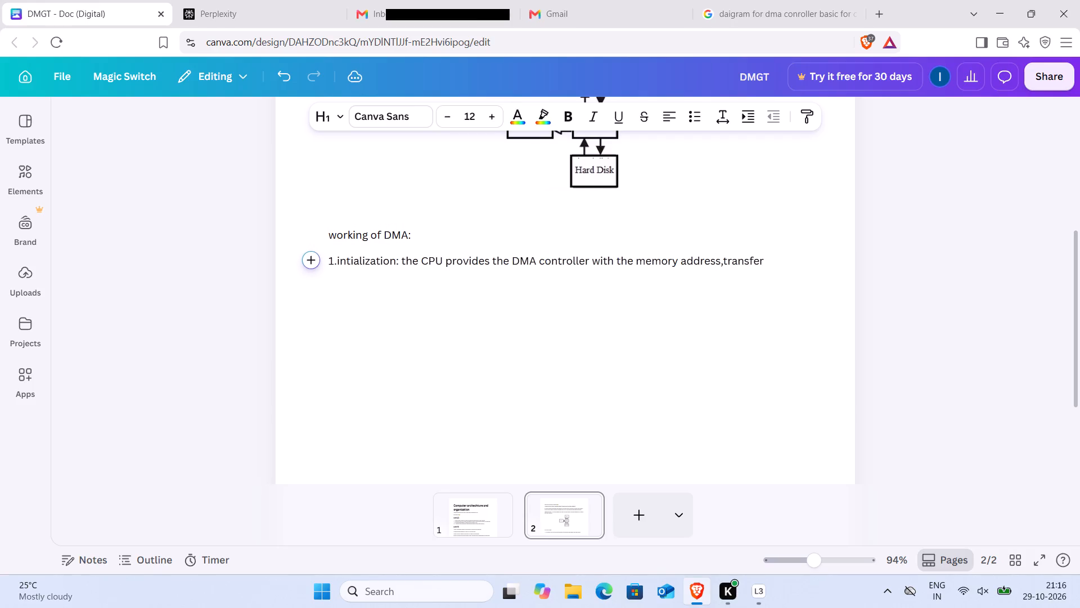
key(space)
text(count)
key(space)
text(and direction)
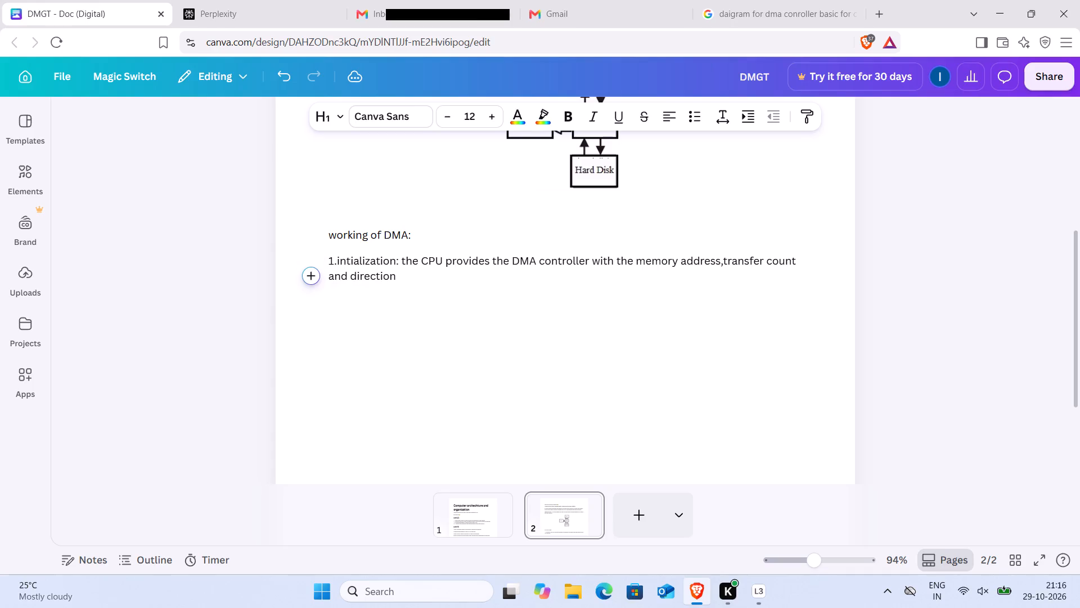
key(space)
text(of transfer)
key(space)
key(period)
key(Return)
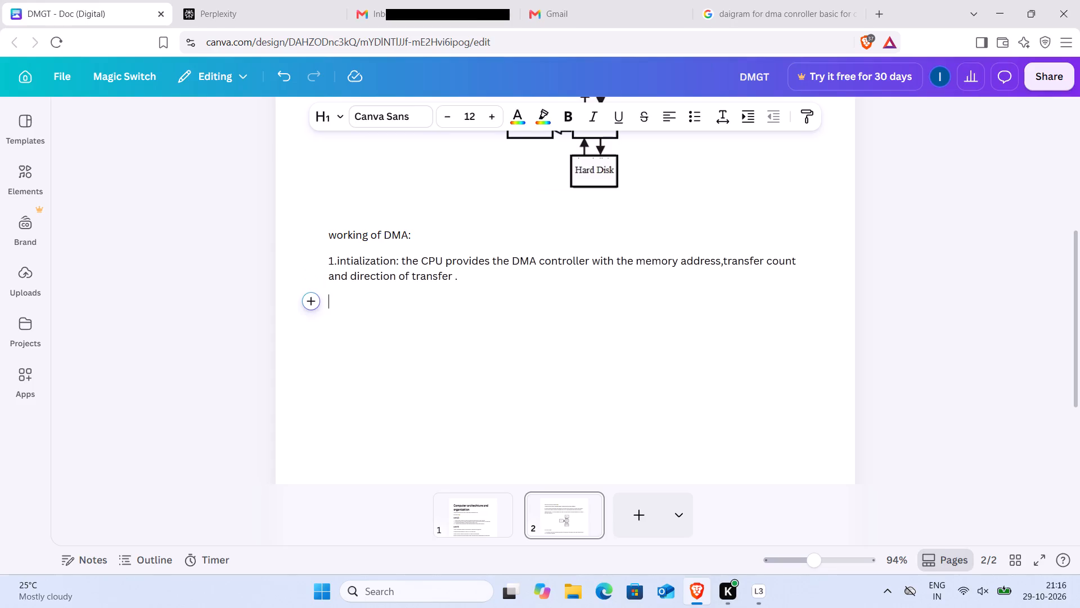
Start the second working point with the text "2.bus request :".
text(2.)
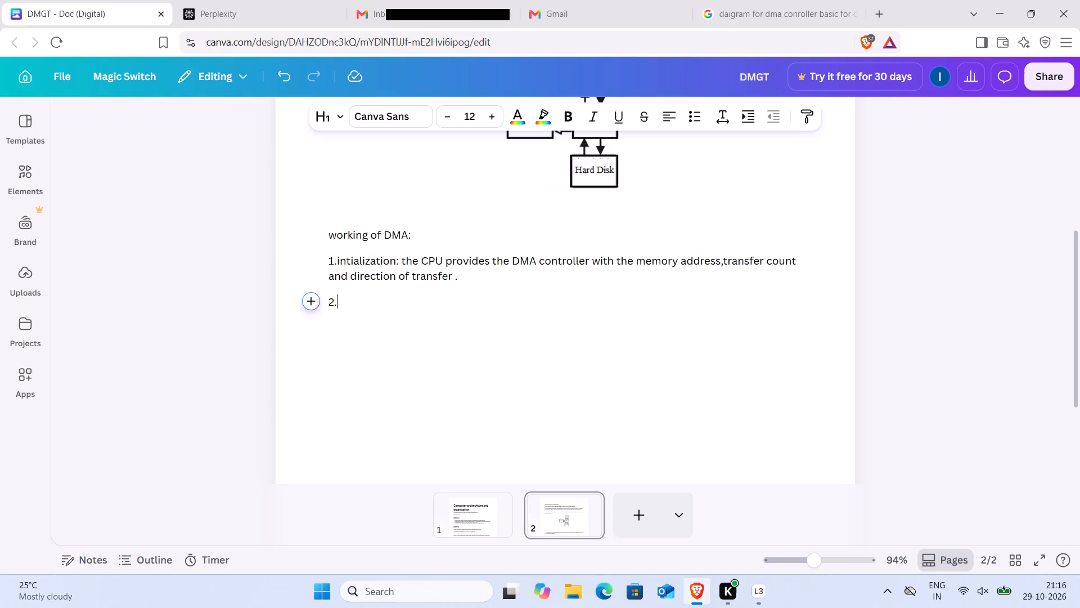
text(bus request : t)
key(BackSpace)
key(BackSpace)
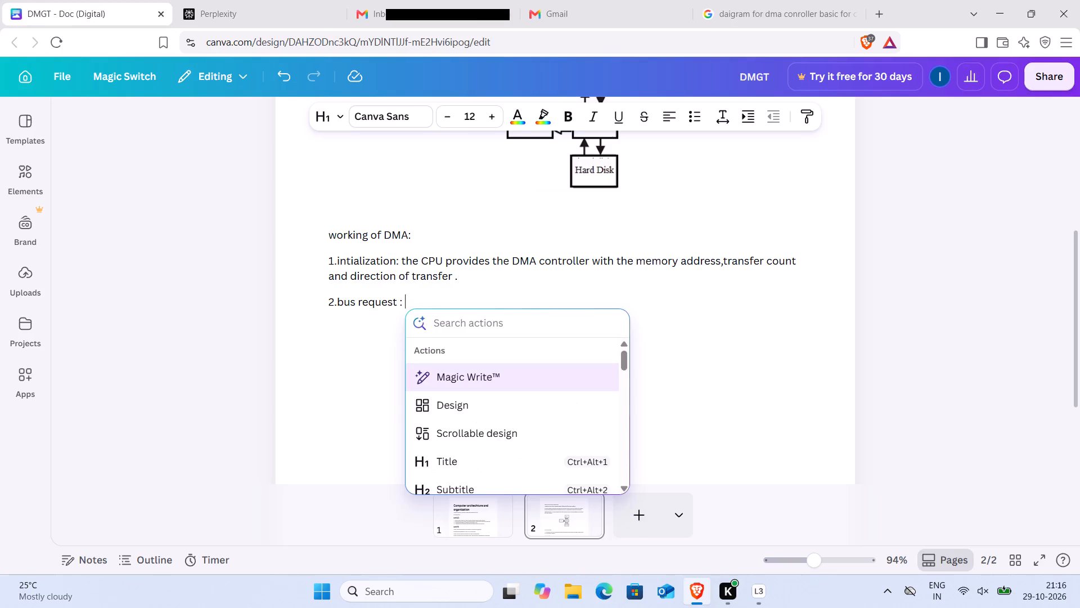
key(Escape)
Complete the bus request point with "the DMA controller request access to the bus." and start a new line.
text(the)
key(space)
text(Dma)
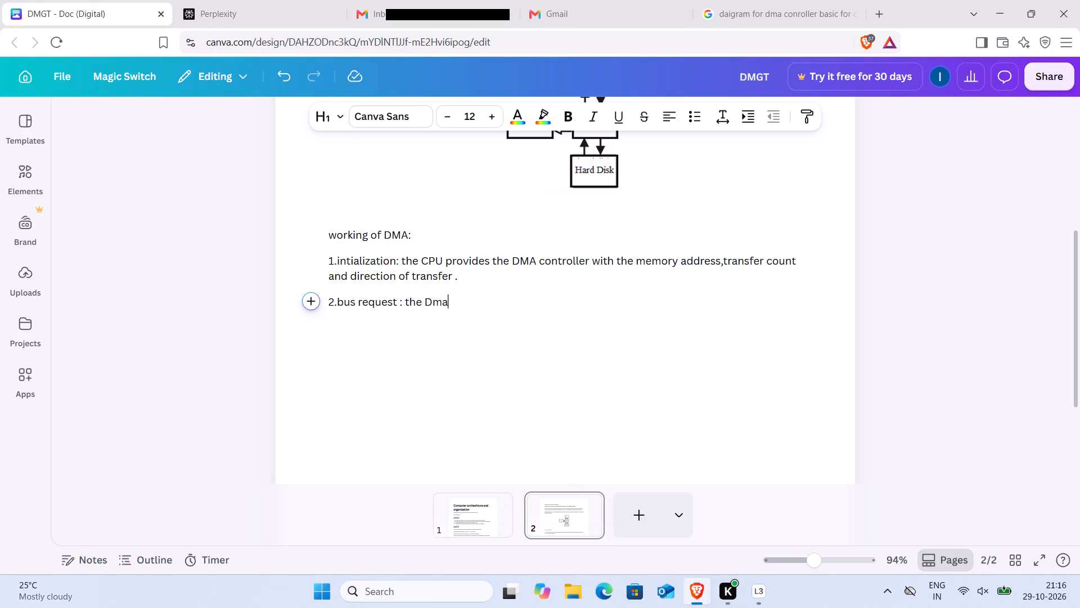
key(space)
key(BackSpace)
key(BackSpace)
key(BackSpace)
text(MA)
key(space)
text(controller)
key(space)
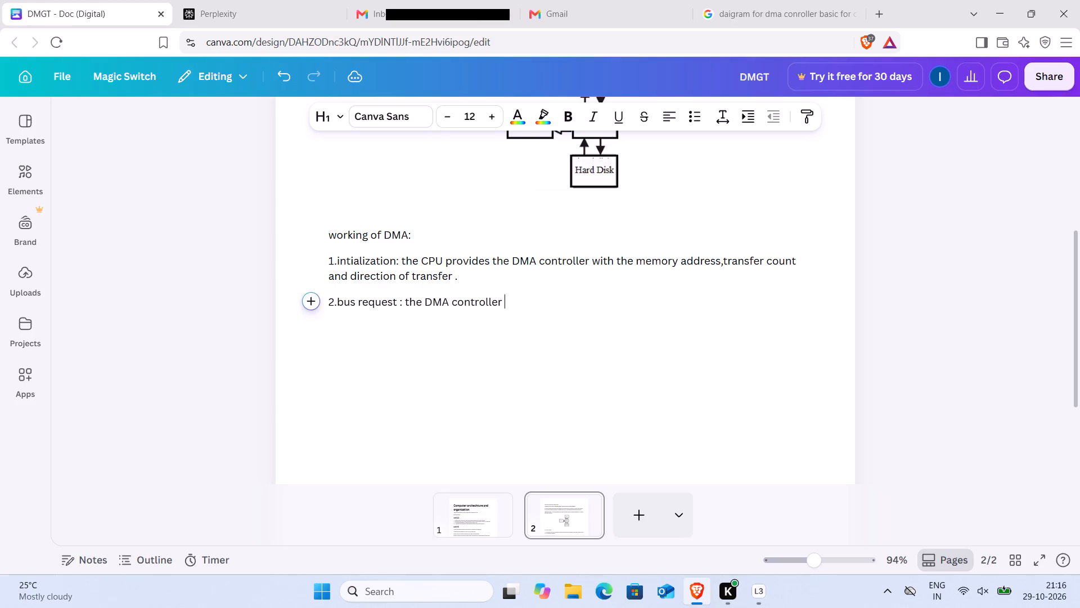
text(request)
key(space)
key(space)
text(access to the bus)
key(period)
key(Return)
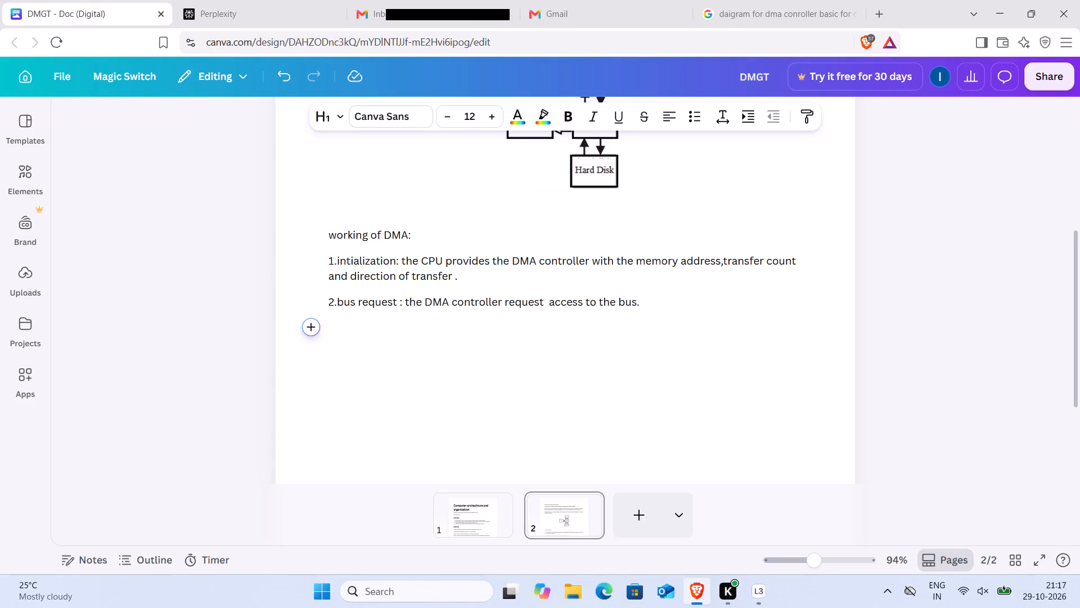
Start the third working point with the text "3.Bus grant:".
text(3.)
text(Bus grant)
key(shift+colon)
key(Return)
key(BackSpace)
Complete the bus grant point with "the system grants bus access to the system bus." and start a new line.
key(space)
text(the system)
key(space)
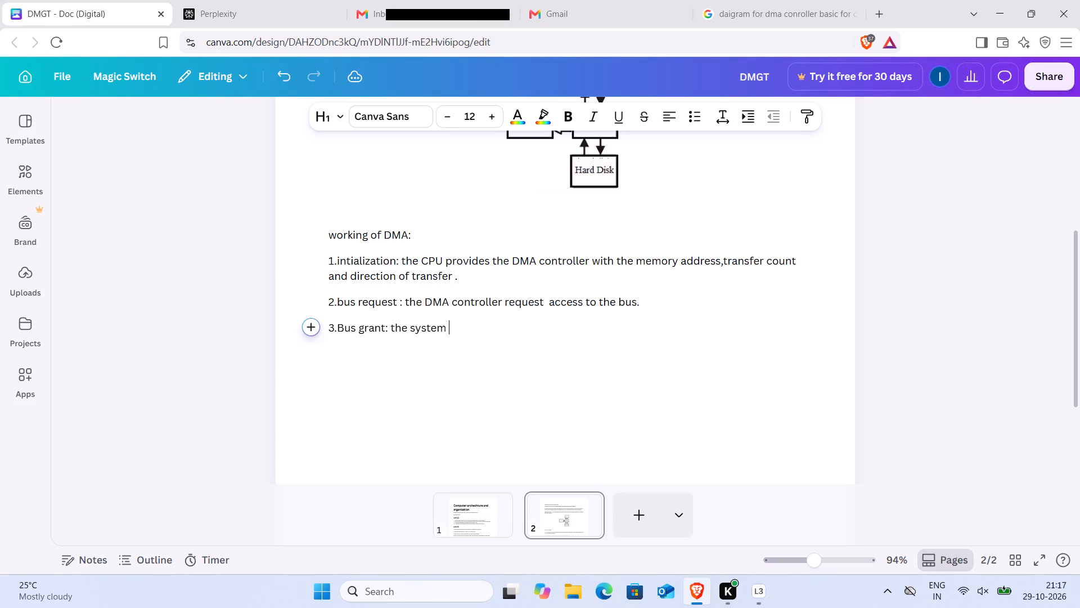
text(grants bus a)
text(ccee)
key(BackSpace)
text(ss)
key(space)
text(to the)
key(space)
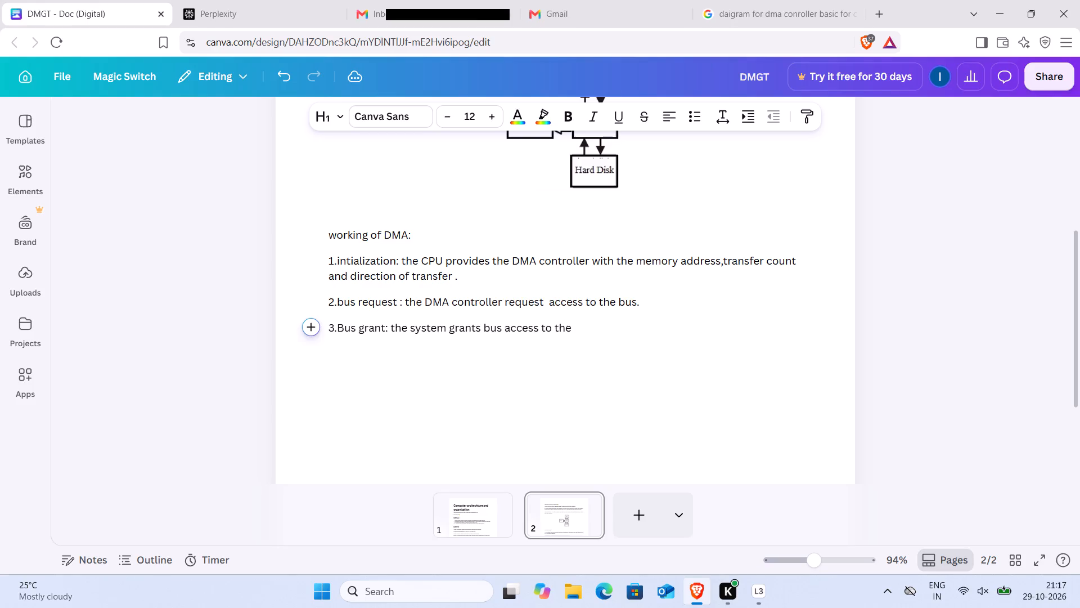
text(system buss)
key(BackSpace)
key(period)
key(Return)
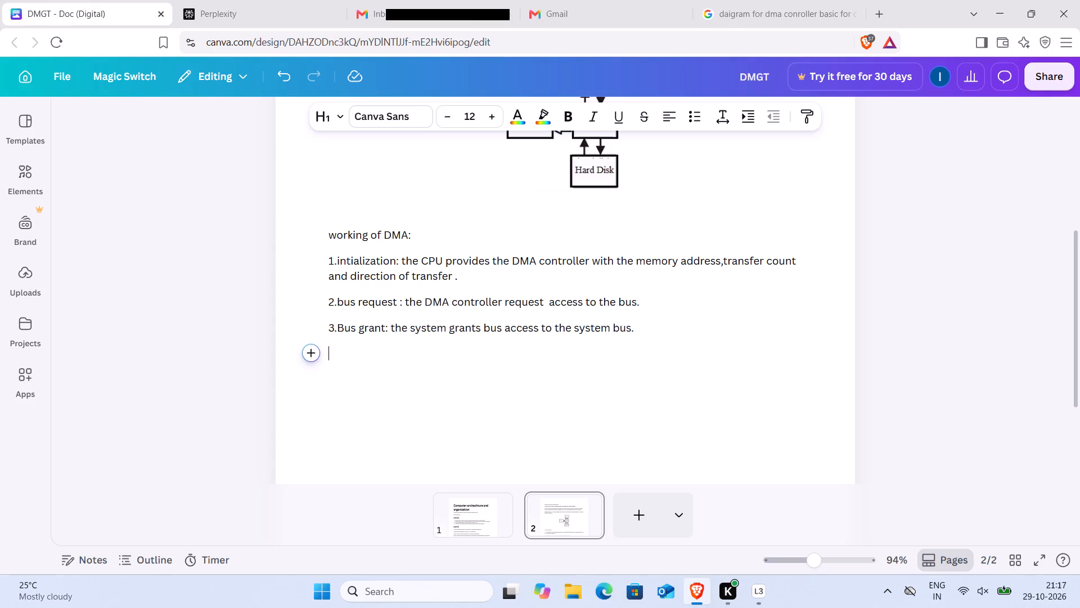
Start the fourth working point with the text "4.data transfer:".
text(4.)
text(data transfer)
text(:)
key(space)
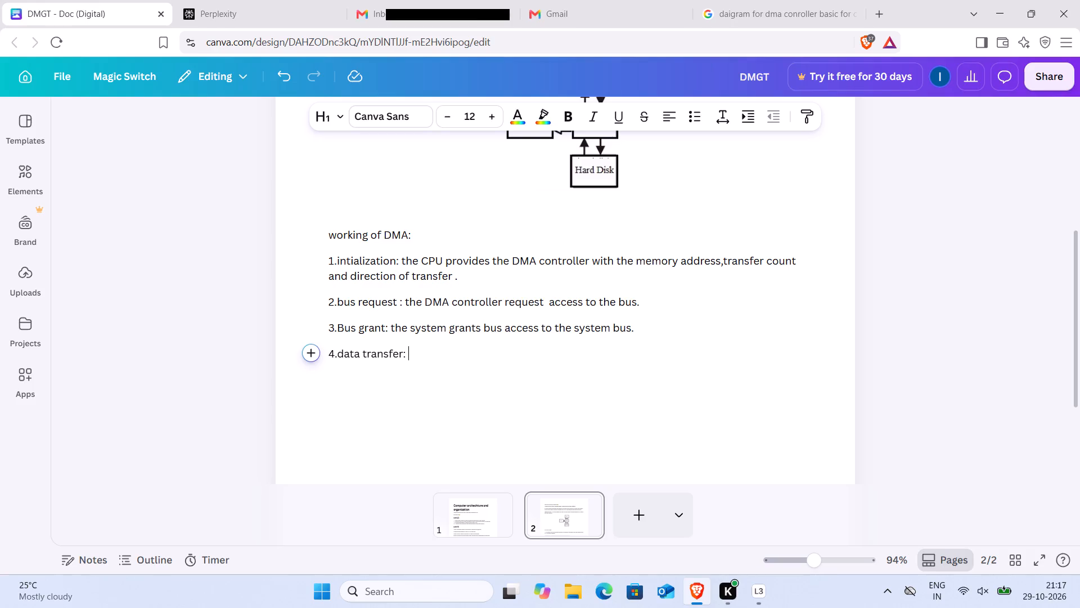
Complete the data transfer point with "data transfer moves directly b/w the i/o devices and main memory." and start a new line.
text(data transfer moves directly)
key(space)
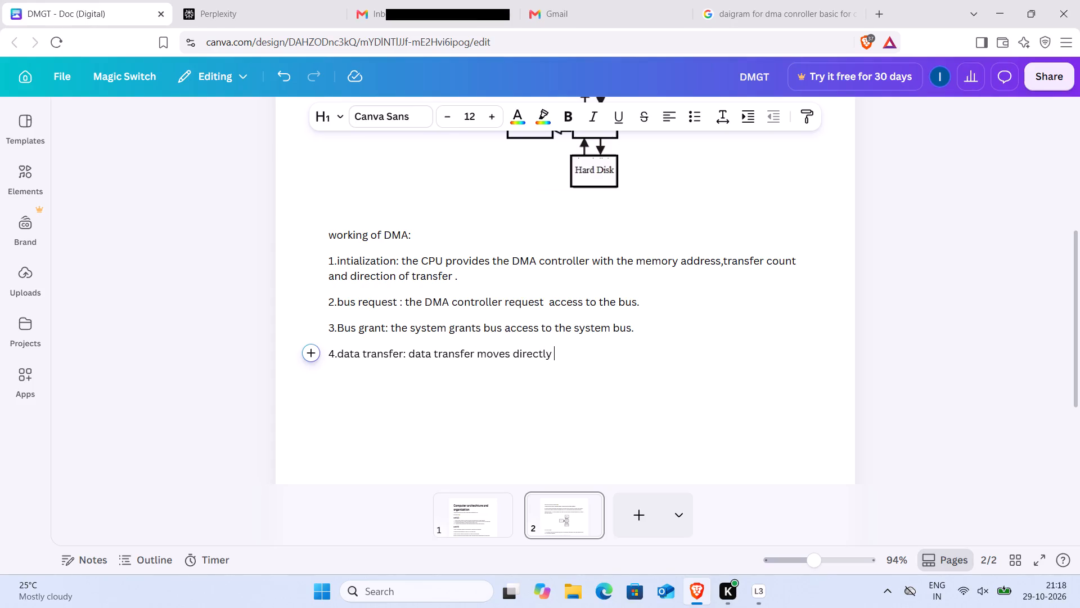
key(space)
key(BackSpace)
key(space)
key(BackSpace)
key(b)
text(/w)
key(space)
text(the i/o devices and main memory;)
key(BackSpace)
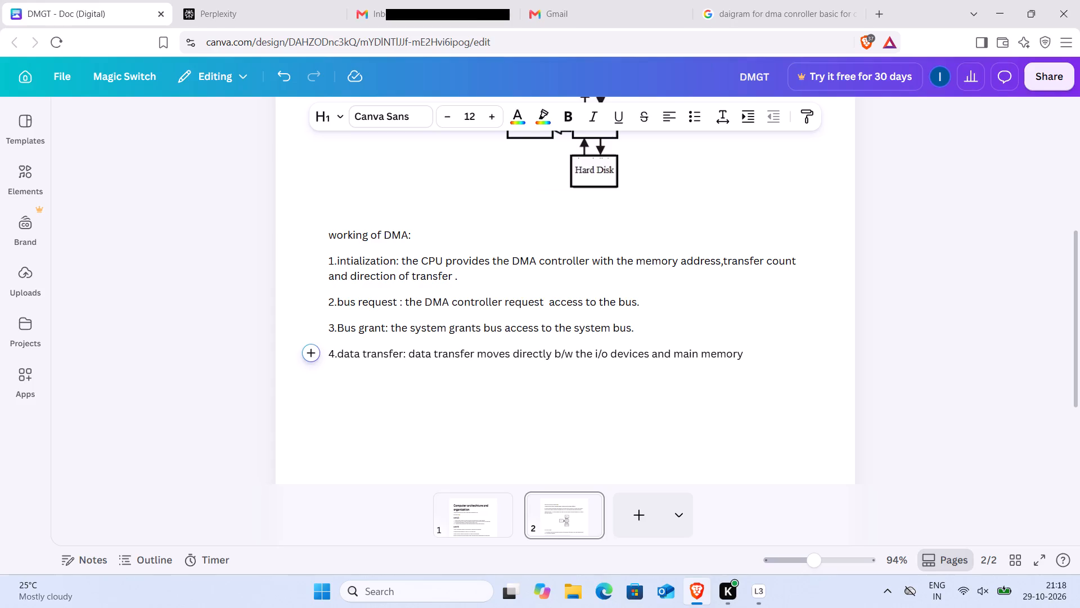
key(period)
key(Return)
Start the fifth working point with the text "5.address update : the DMA controller".
key(5)
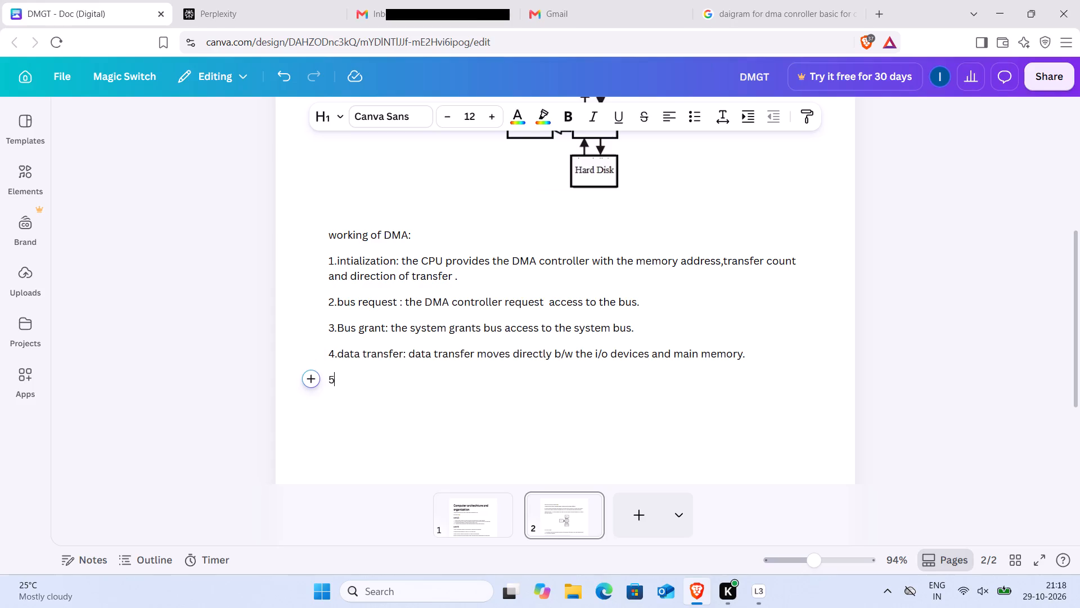
text(.address update)
key(space)
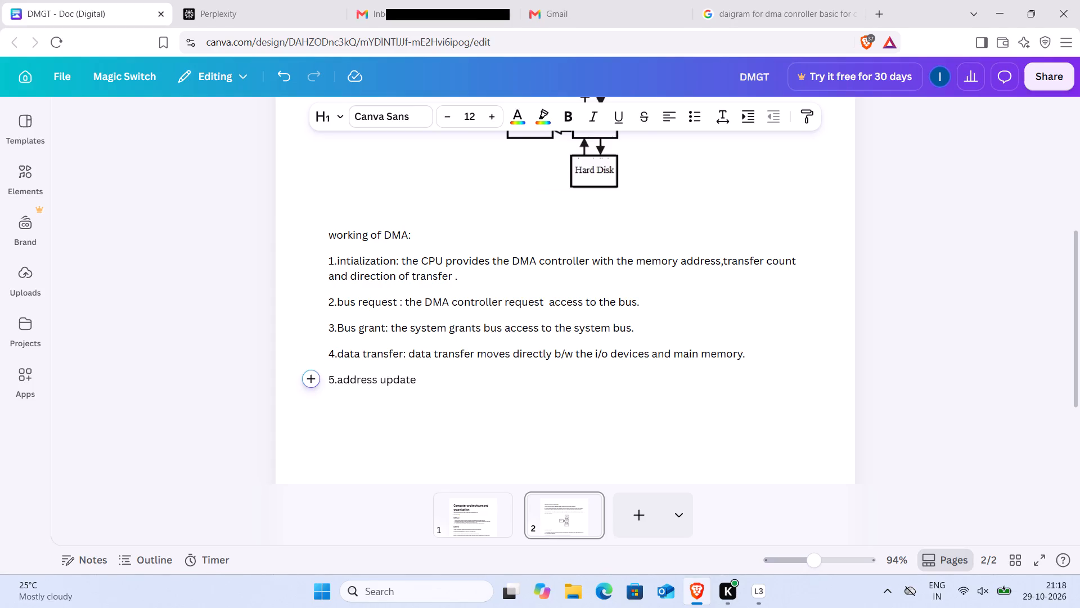
text(: the)
key(space)
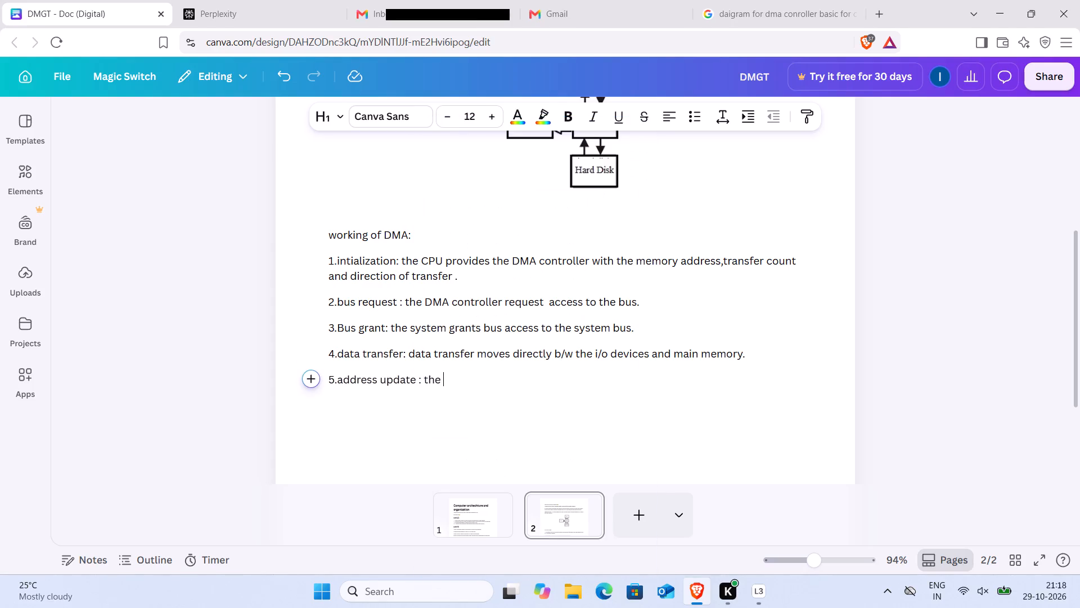
text(DMA)
key(space)
text(controller)
key(space)
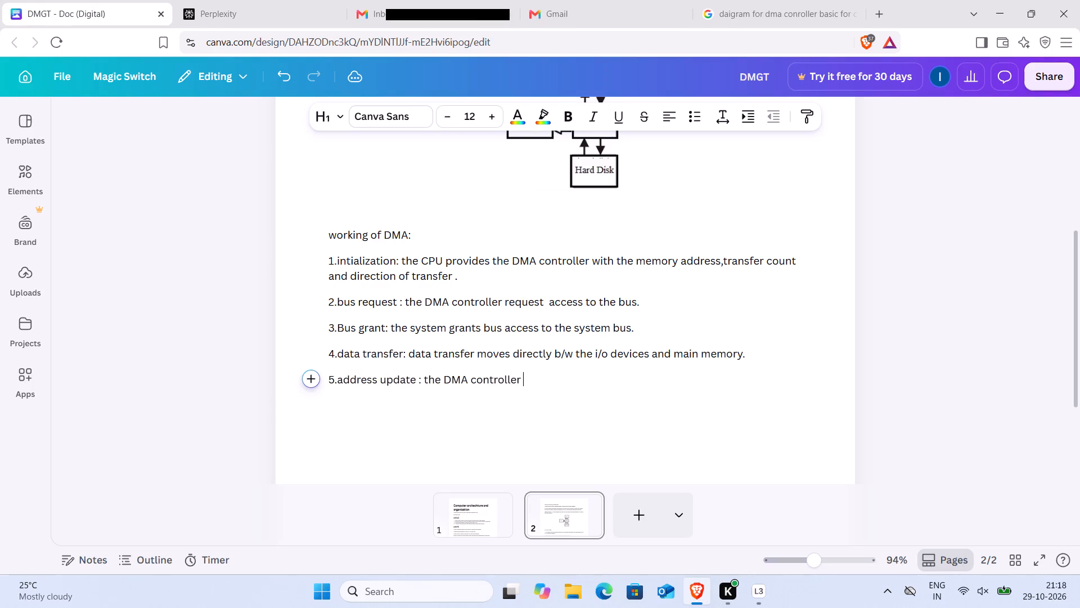
key(space)
key(BackSpace)
key(space)
key(BackSpace)
Continue the address update point with the text "updates updates the memory".
text(update)
key(space)
key(t)
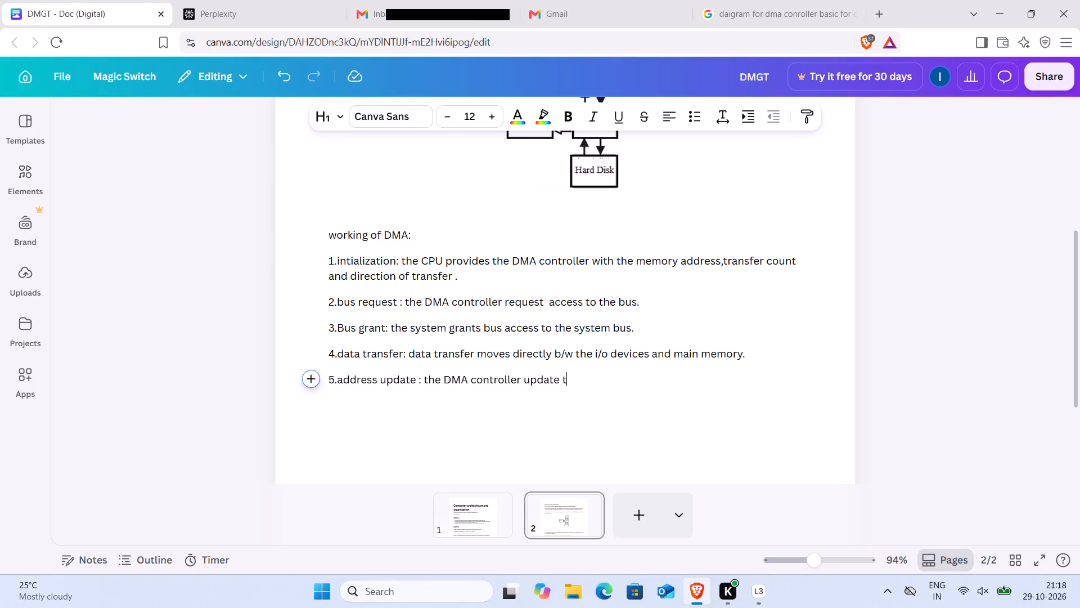
key(BackSpace)
key(BackSpace)
text(s)
key(space)
key(space)
key(space)
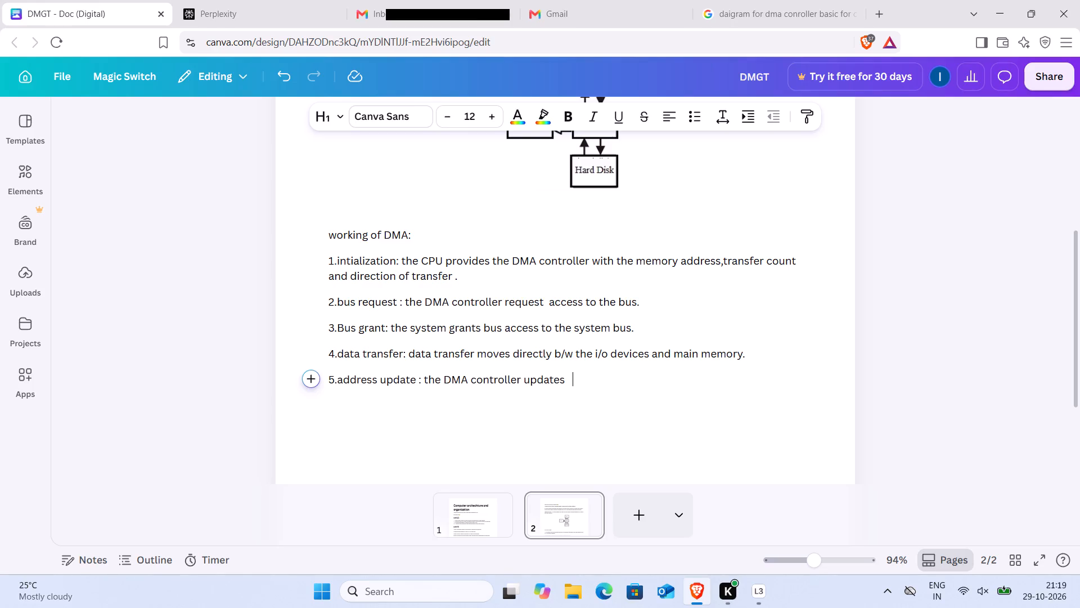
key(BackSpace)
key(BackSpace)
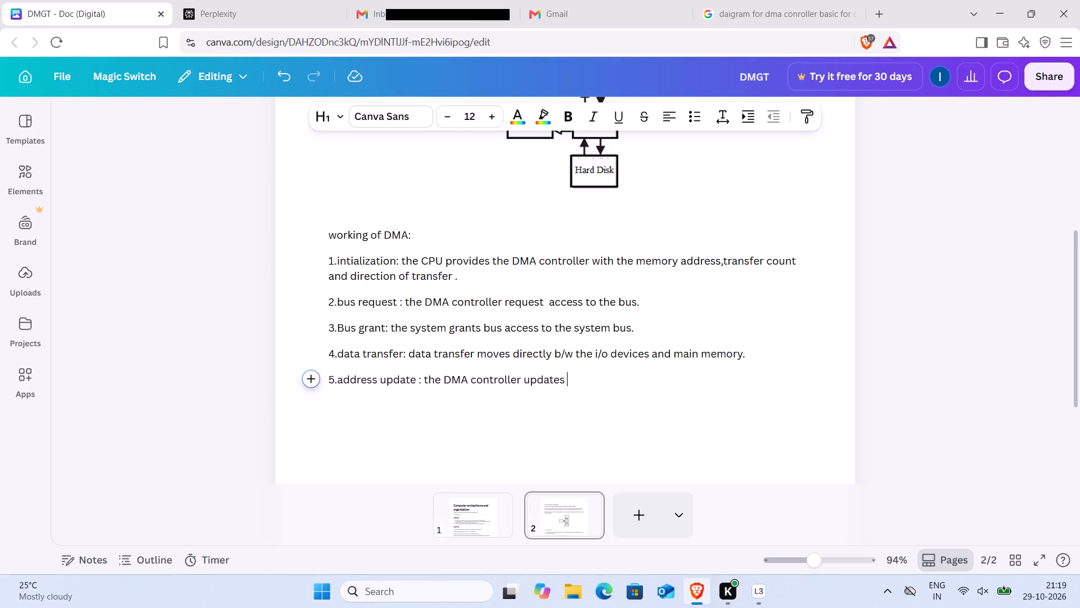
key(space)
text(i)
key(BackSpace)
text(updates)
key(space)
text(the memory)
key(space)
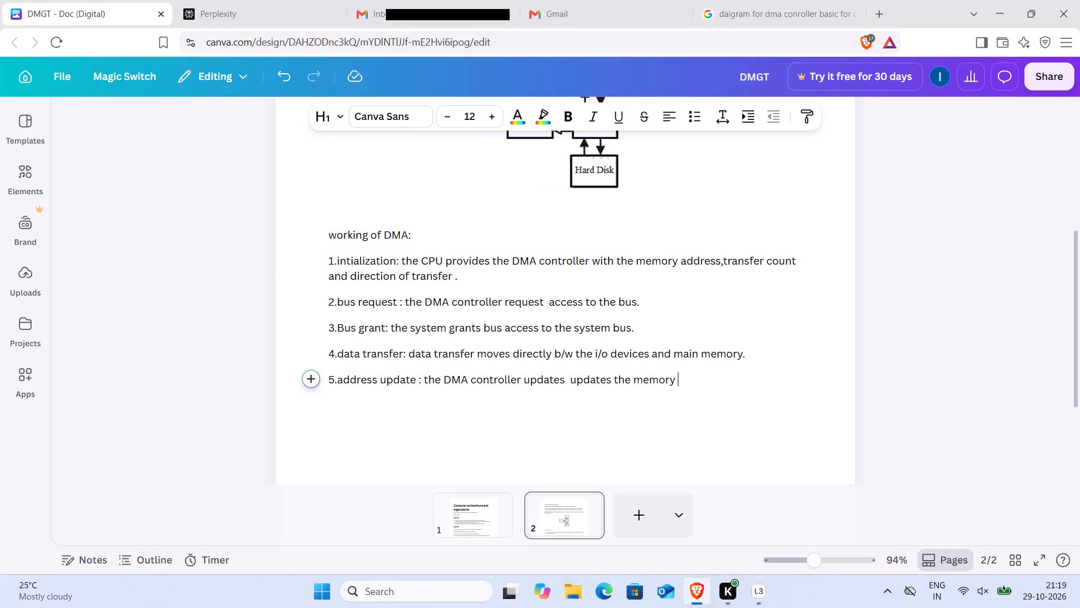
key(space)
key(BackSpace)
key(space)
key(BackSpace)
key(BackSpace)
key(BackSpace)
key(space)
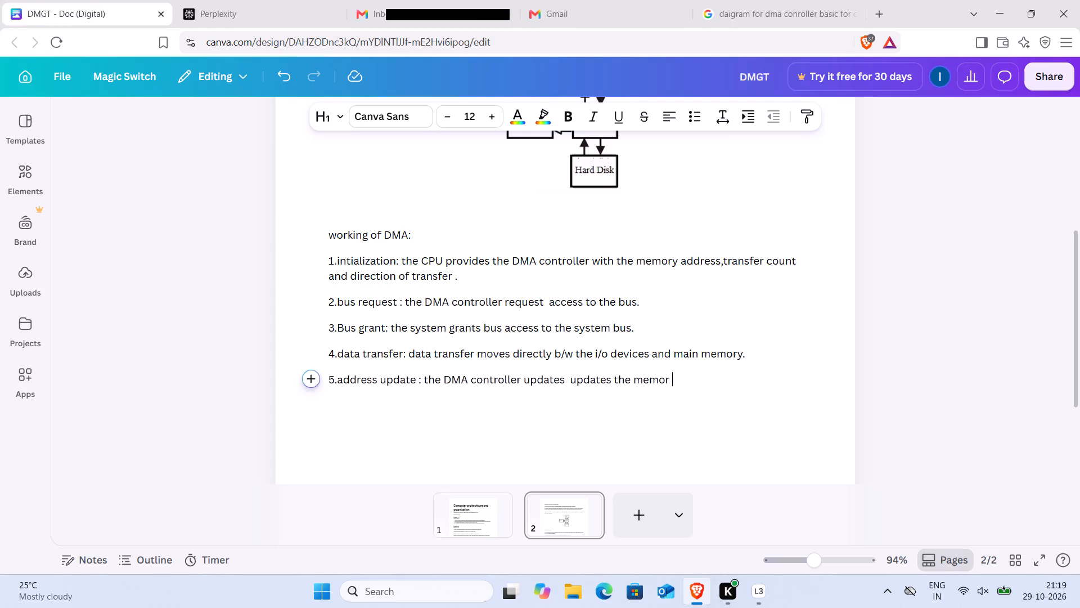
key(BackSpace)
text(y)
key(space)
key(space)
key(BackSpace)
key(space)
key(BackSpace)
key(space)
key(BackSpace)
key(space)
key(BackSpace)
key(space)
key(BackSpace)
Complete the address update point with "address and remaining transfer count ." and start a new line.
text(address and)
key(space)
key(space)
key(BackSpace)
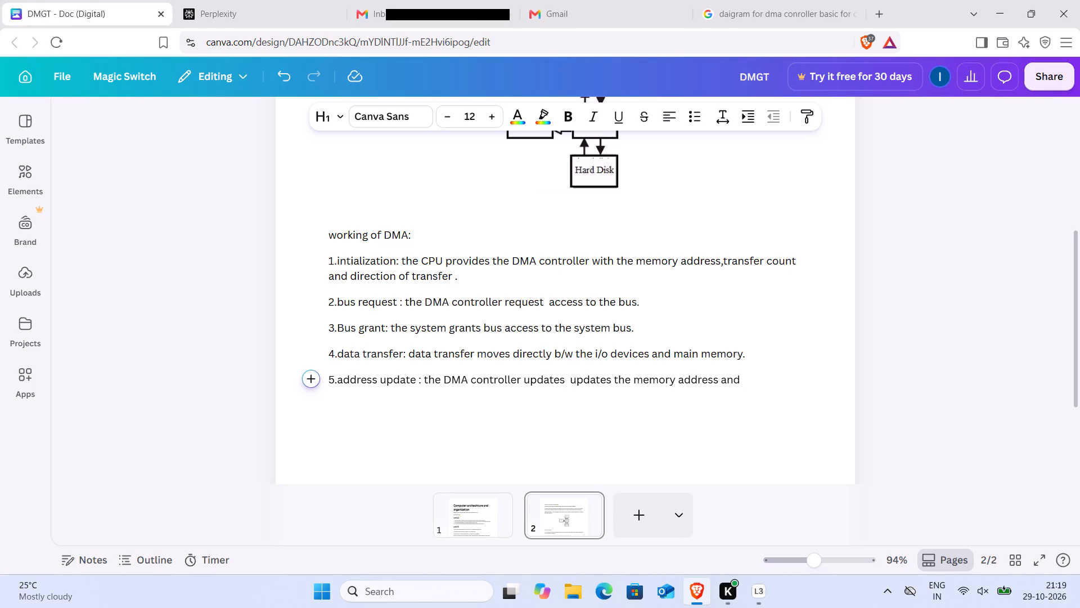
text(remai)
key(BackSpace)
text(ining)
key(space)
text(tranf)
key(BackSpace)
text(sfer)
key(space)
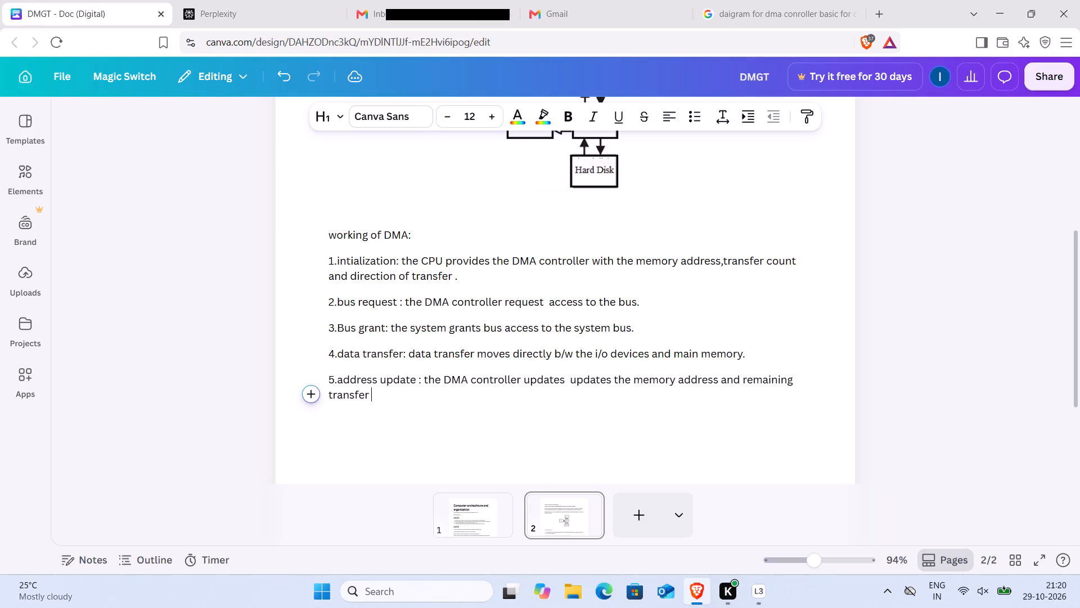
key(space)
text(count)
key(space)
key(period)
key(Return)
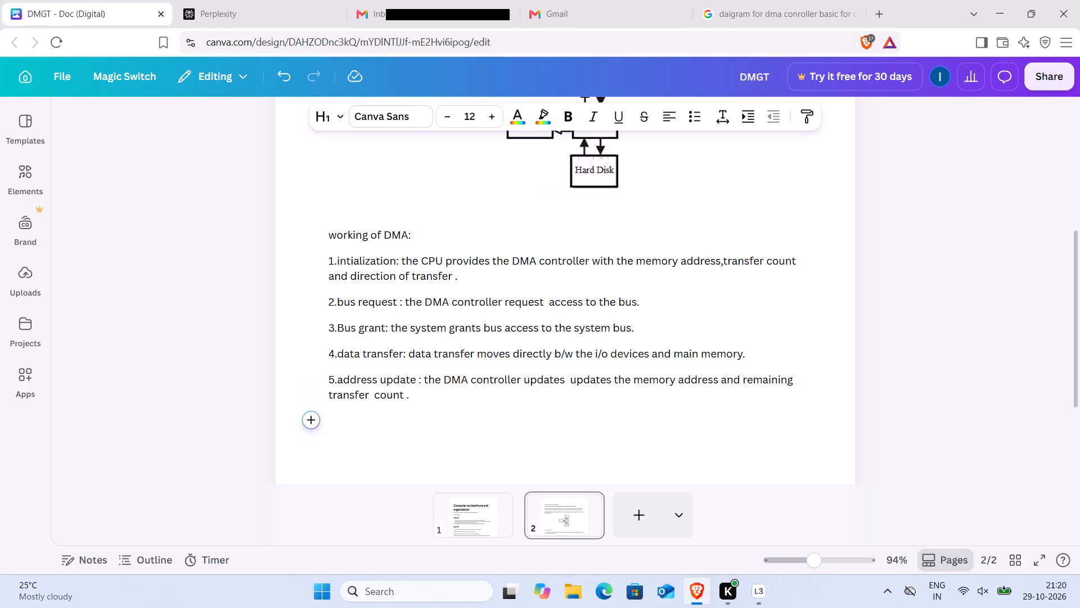
Start the sixth working point with the text "6.completion:after the transfer finishes ,the DMA controller".
text(6.)
text(completion)
text(:after the transfer)
key(space)
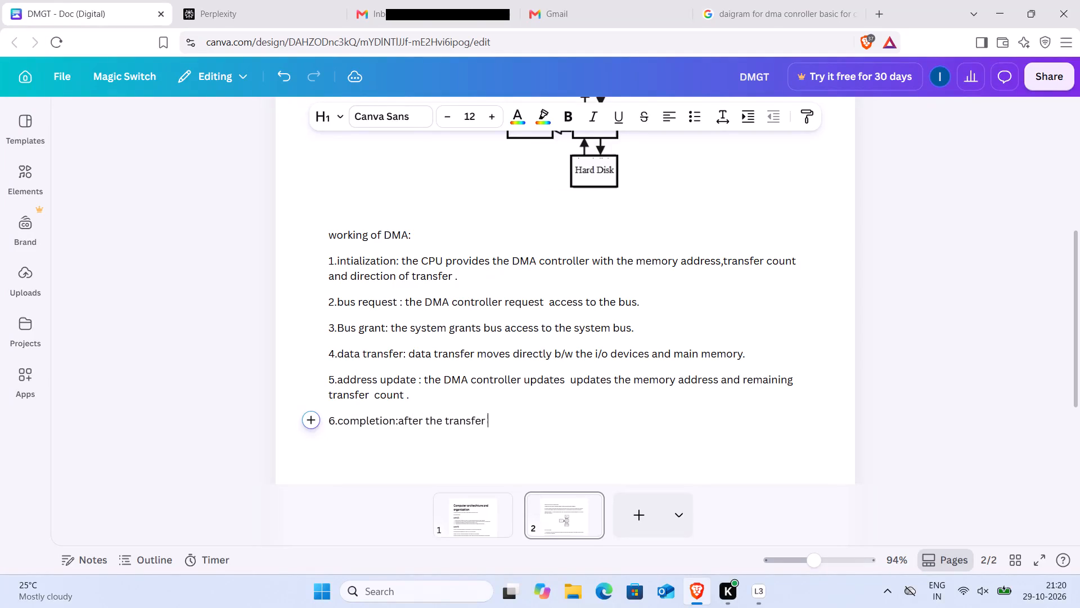
text(finishes)
key(space)
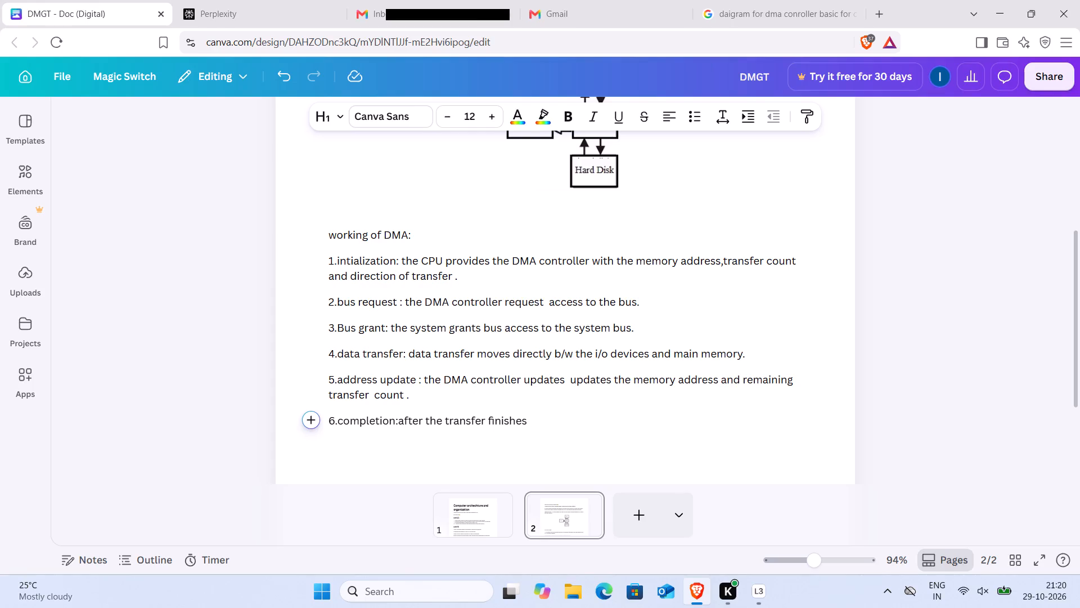
text(,the DMAw)
key(space)
key(BackSpace)
key(BackSpace)
key(space)
text(conto)
key(BackSpace)
text(roller)
key(space)
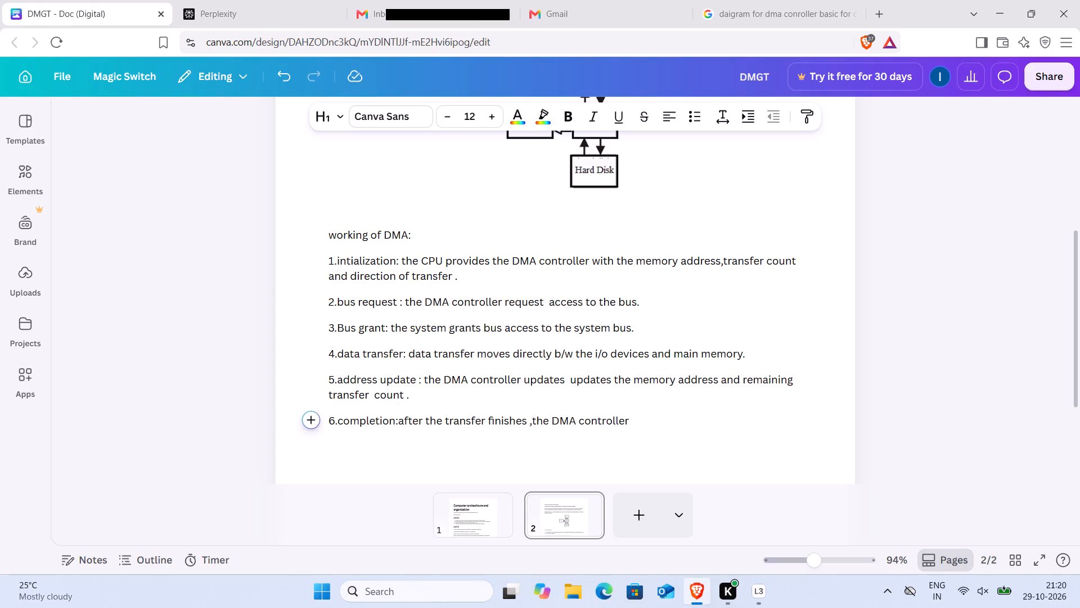
Continue the completion point with the text "generally generates an interrupt".
text(genr)
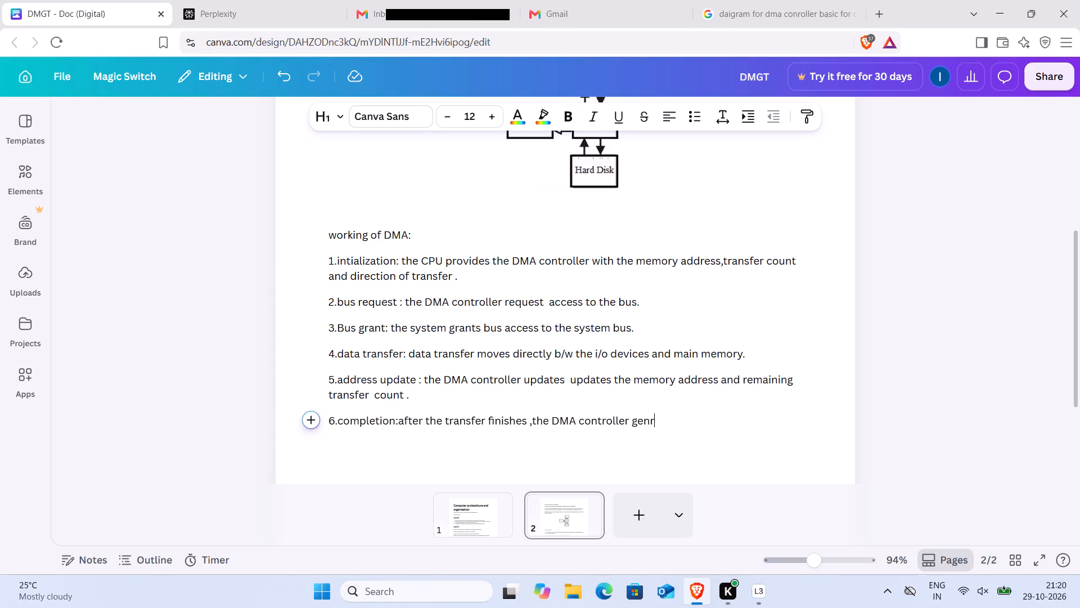
key(BackSpace)
text(erally)
key(space)
text(generates an in)
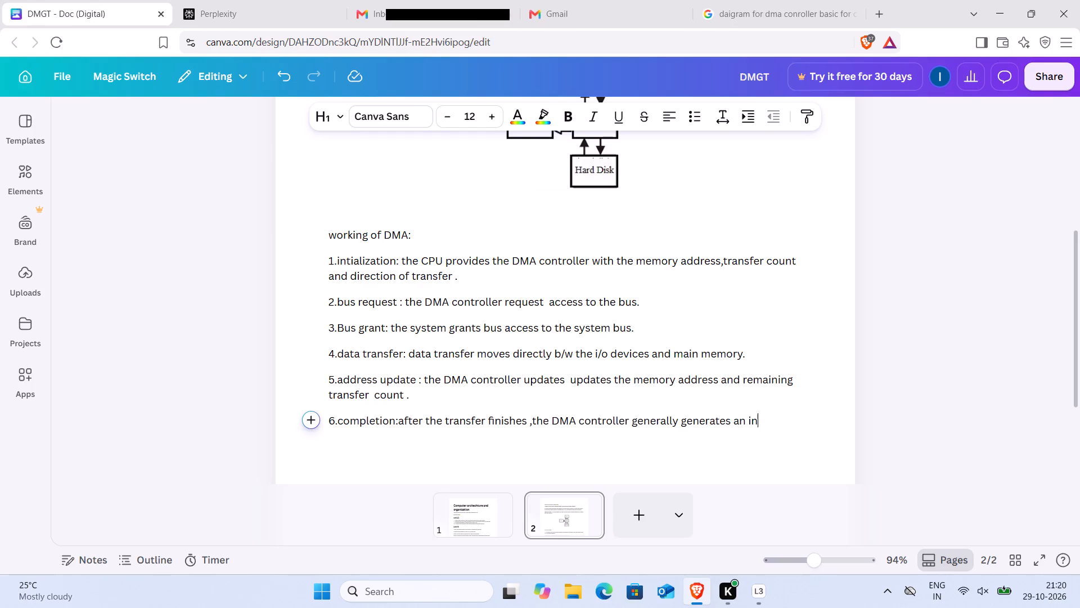
scroll(386, 328, left, 1)
key(t)
text(err)
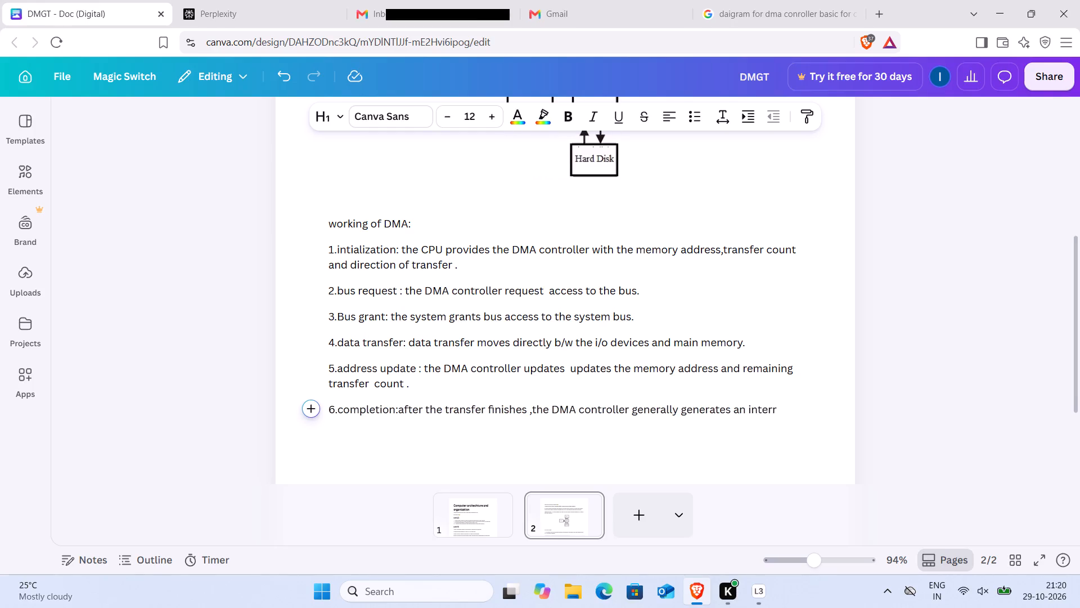
key(BackSpace)
key(r)
text(up)
key(space)
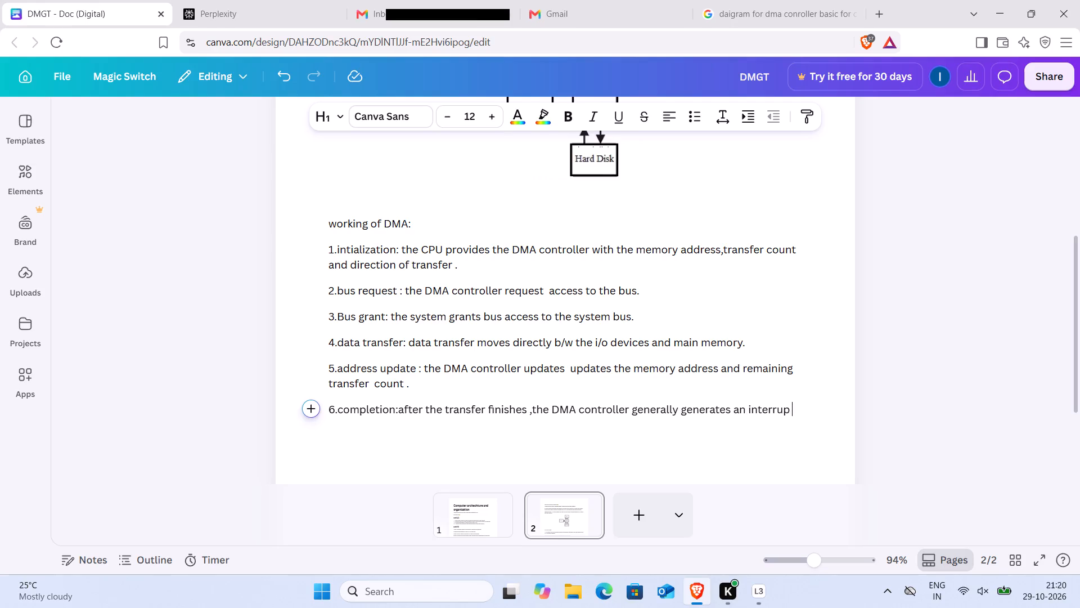
key(BackSpace)
text(t)
key(space)
Complete the completion point with "inform the CPU." and start a new line.
text(from)
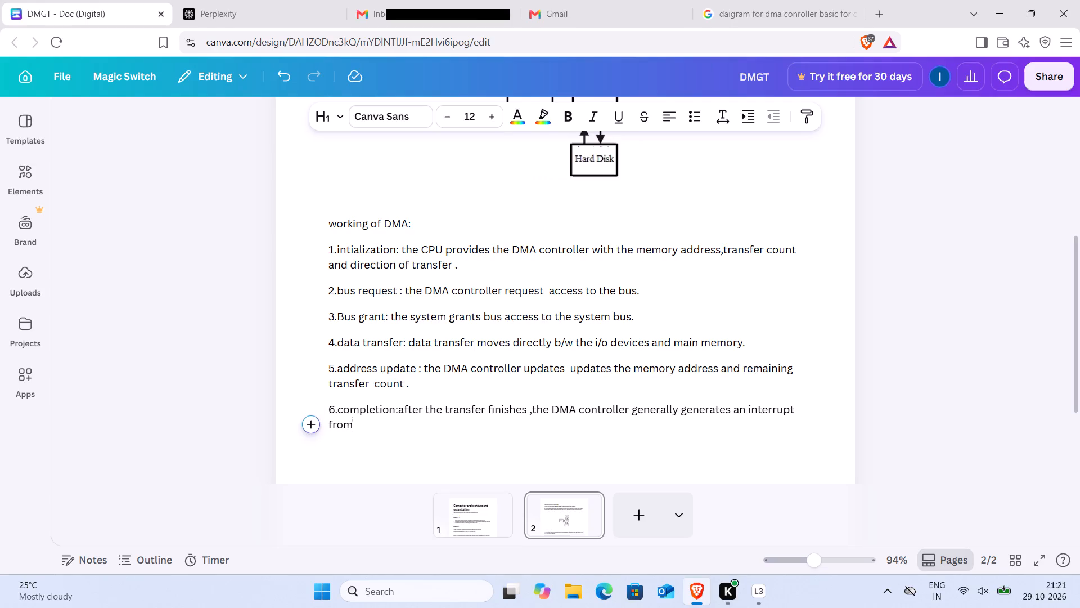
key(space)
key(BackSpace)
key(BackSpace)
key(BackSpace)
key(BackSpace)
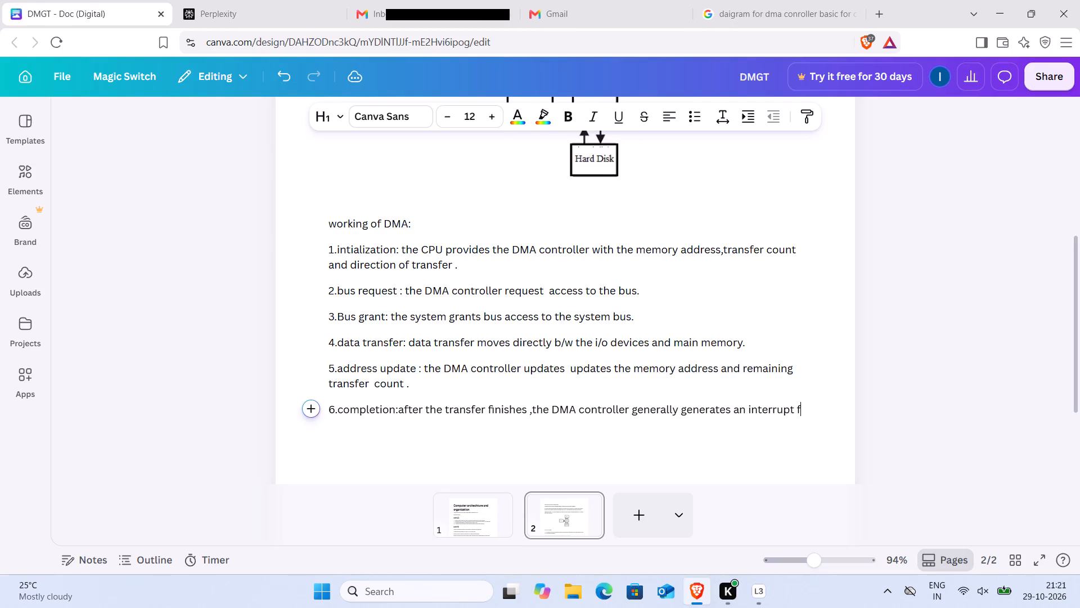
key(BackSpace)
text(inform the c)
key(BackSpace)
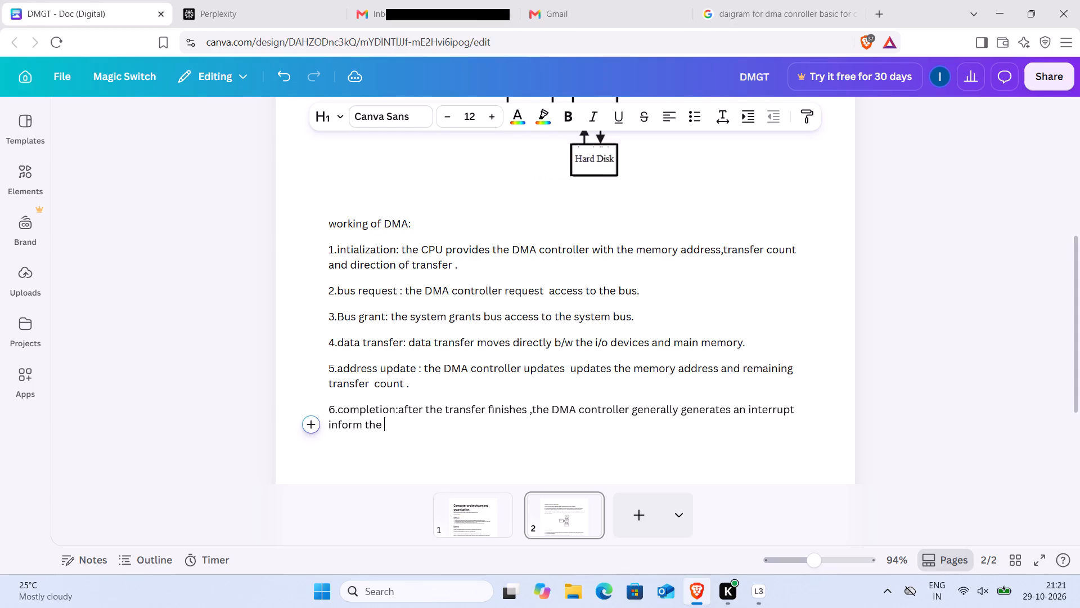
text(CPU)
key(period)
key(Return)
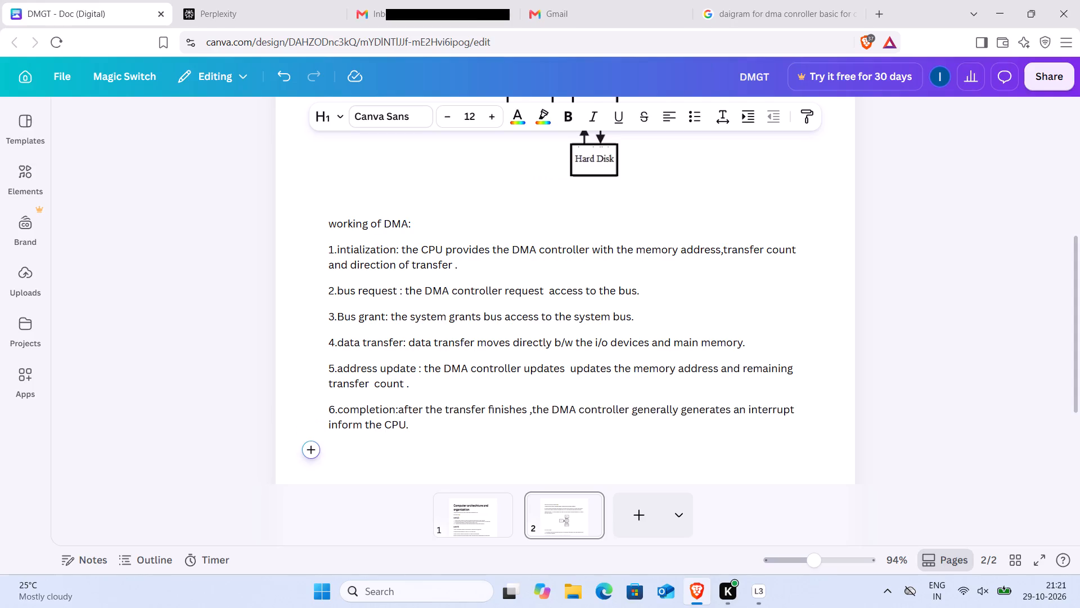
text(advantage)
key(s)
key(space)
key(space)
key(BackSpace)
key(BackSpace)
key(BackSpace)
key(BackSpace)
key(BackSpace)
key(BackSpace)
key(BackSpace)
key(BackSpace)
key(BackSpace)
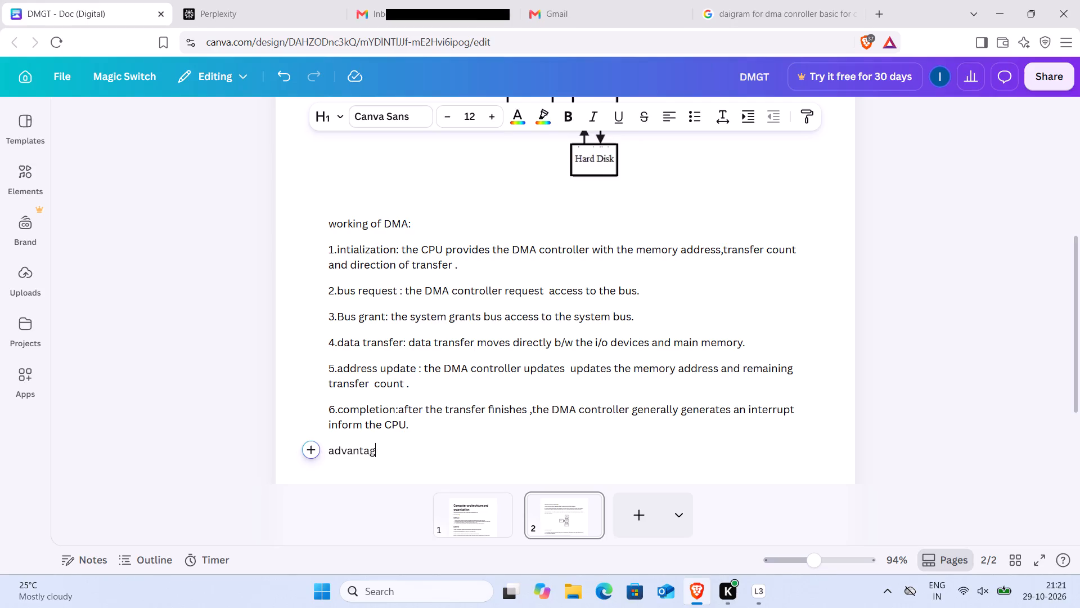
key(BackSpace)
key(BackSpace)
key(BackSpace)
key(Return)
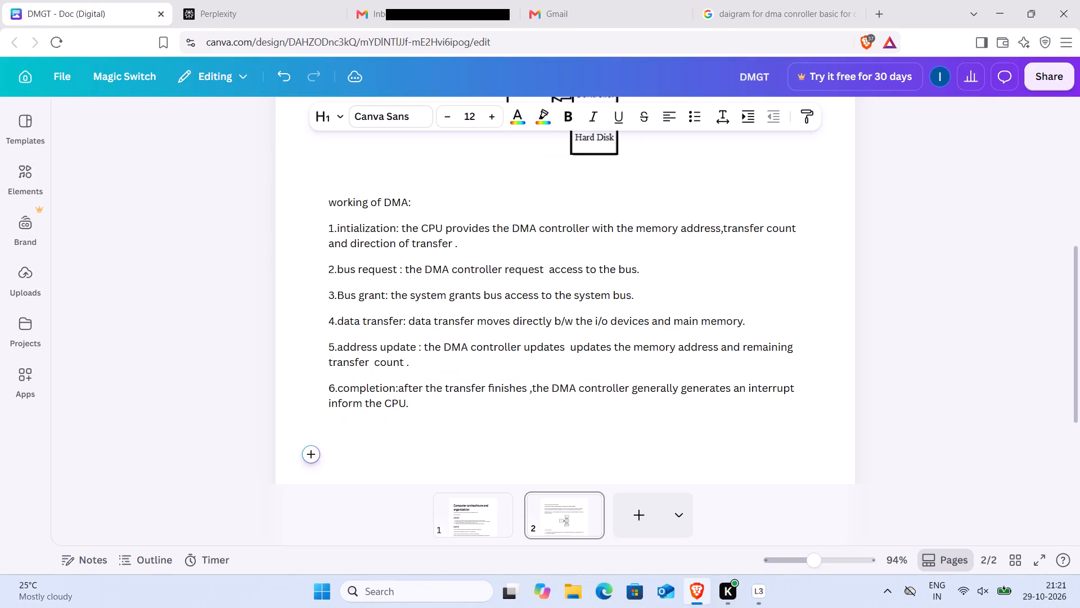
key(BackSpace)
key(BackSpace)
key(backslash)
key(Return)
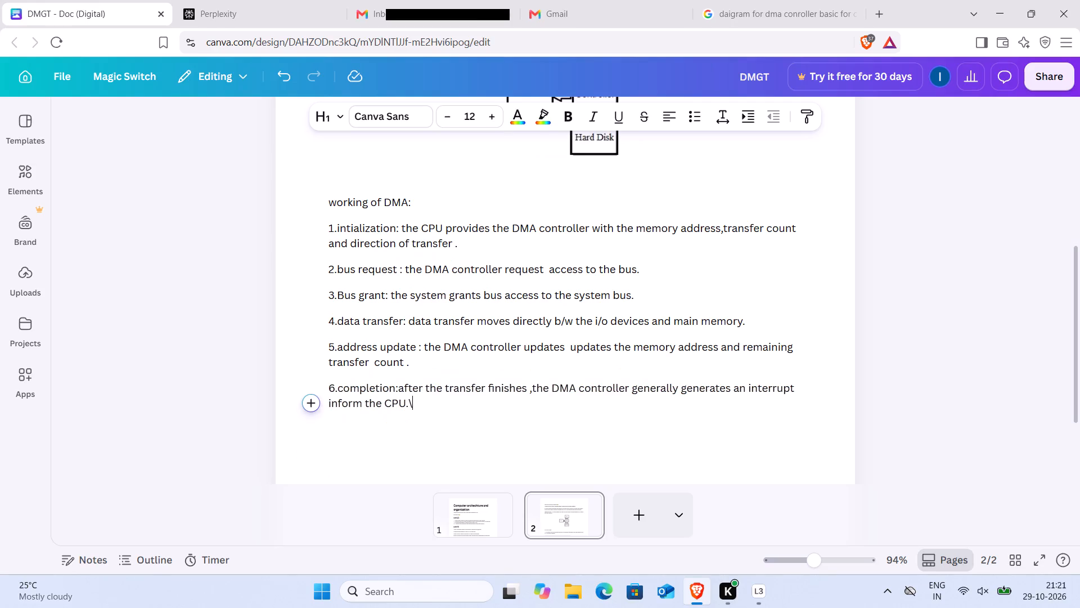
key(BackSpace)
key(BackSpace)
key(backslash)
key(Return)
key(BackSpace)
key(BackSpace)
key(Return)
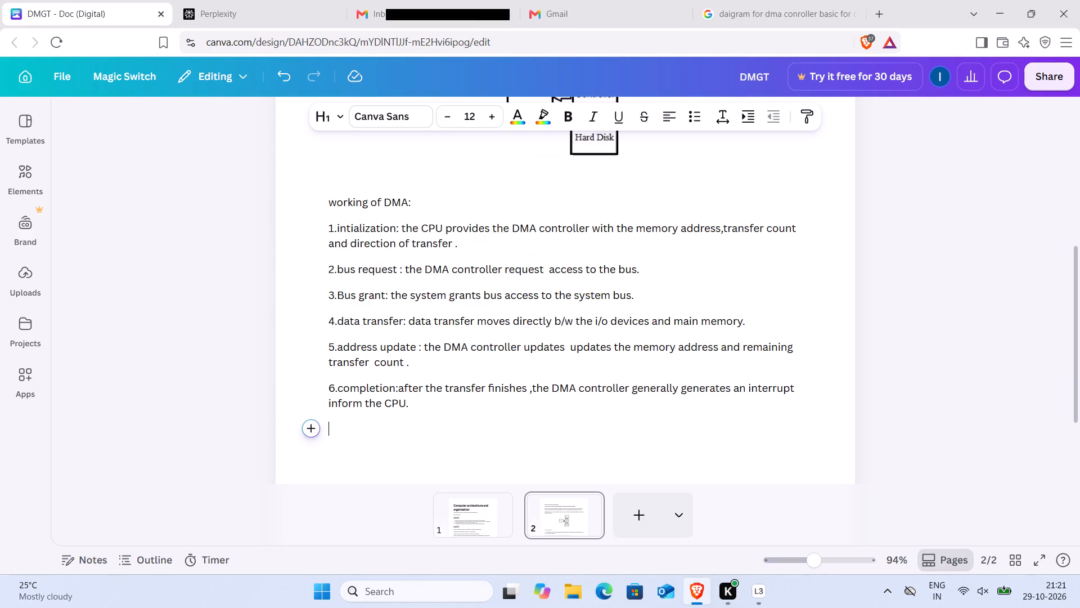
Add the heading "Advantages ofDMA:" below the working points and start a new line.
text(AD)
key(BackSpace)
text(dvantages)
key(space)
text(of)
key(space)
key(shift+s)
key(shift+BackSpace)
key(shift+BackSpace)
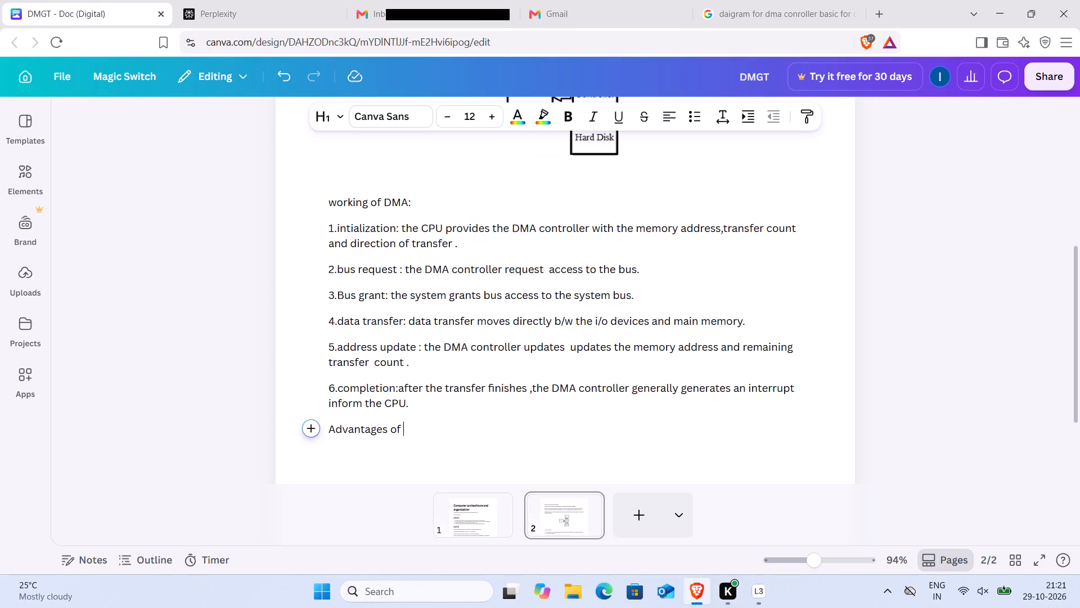
text(DMA)
key(shift+colon)
key(Return)
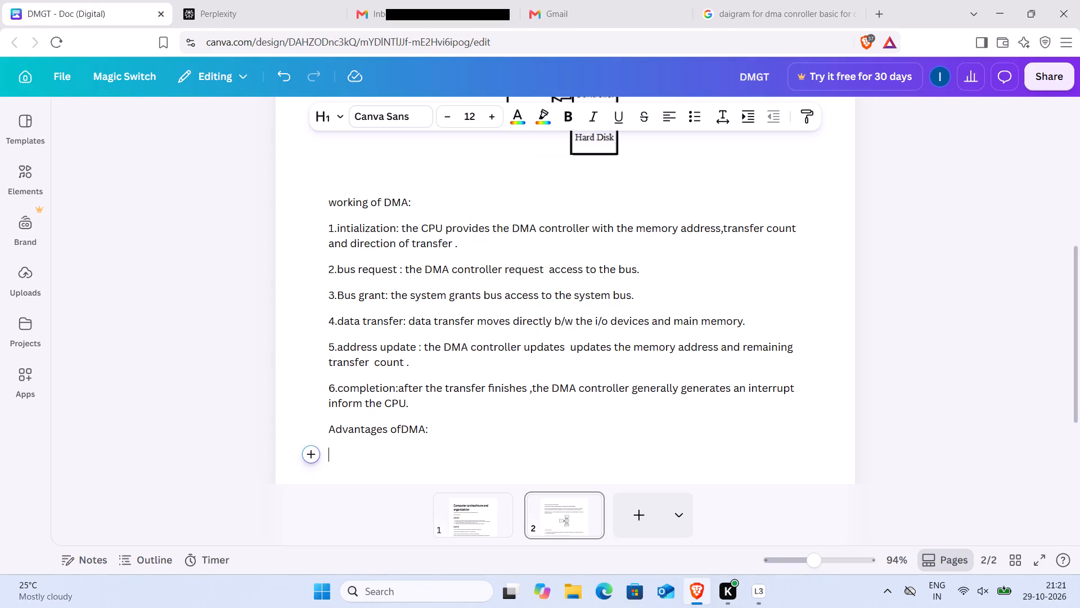
Write the first advantage as "reduce CPU workload ." and start a new line.
key(r)
key(e)
text(duce)
key(space)
text(CPU)
key(space)
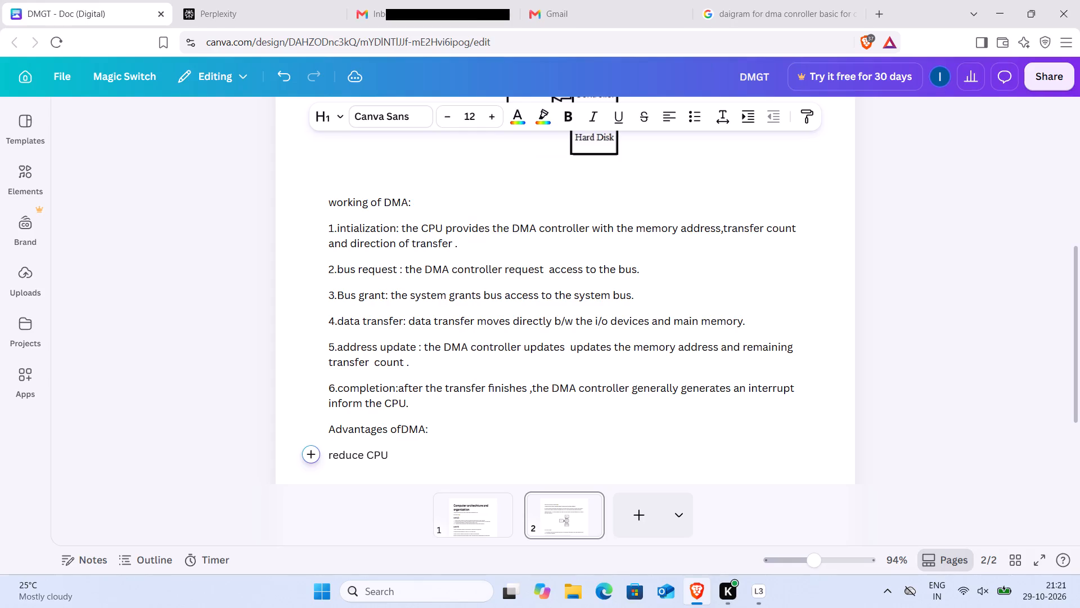
text(workload)
key(space)
key(period)
key(Return)
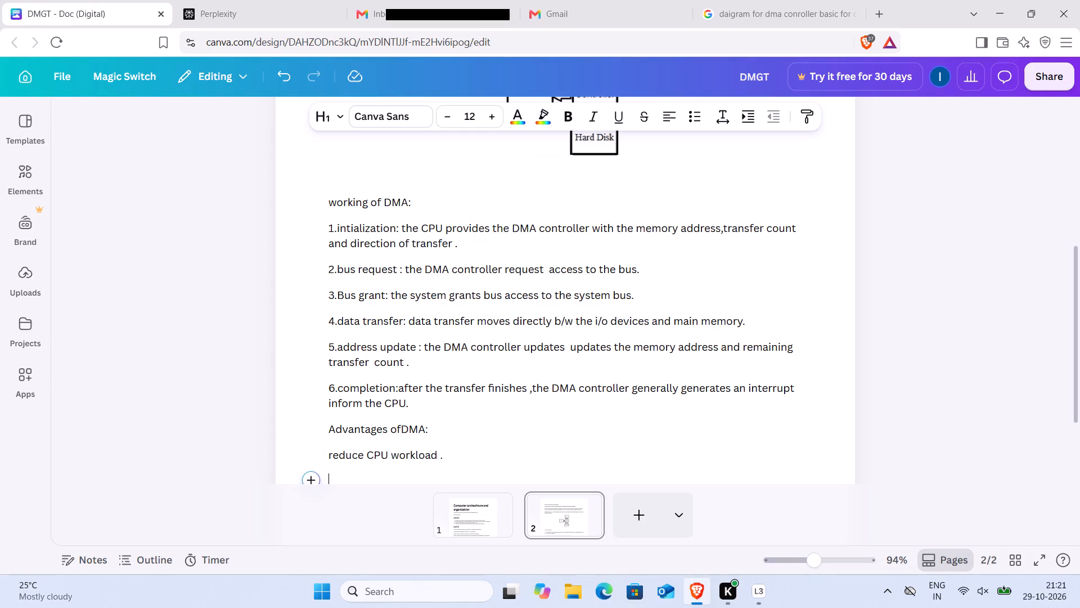
key(BackSpace)
key(Return)
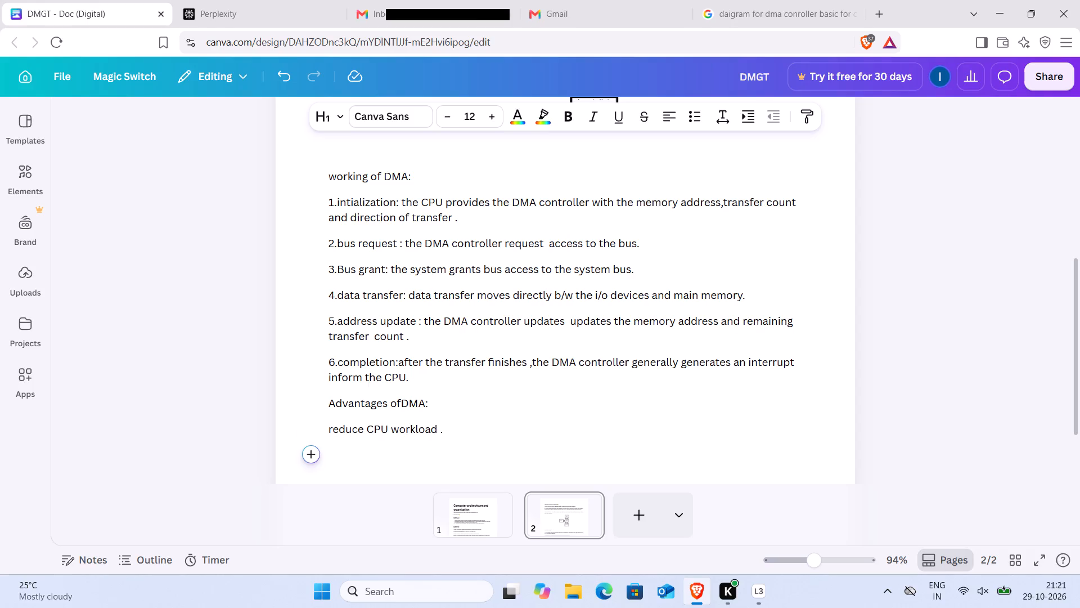
Write the second advantage as "transfer large blocks of data efficiently" and start a new line.
text(transfer)
key(space)
text(large)
key(space)
text(block)
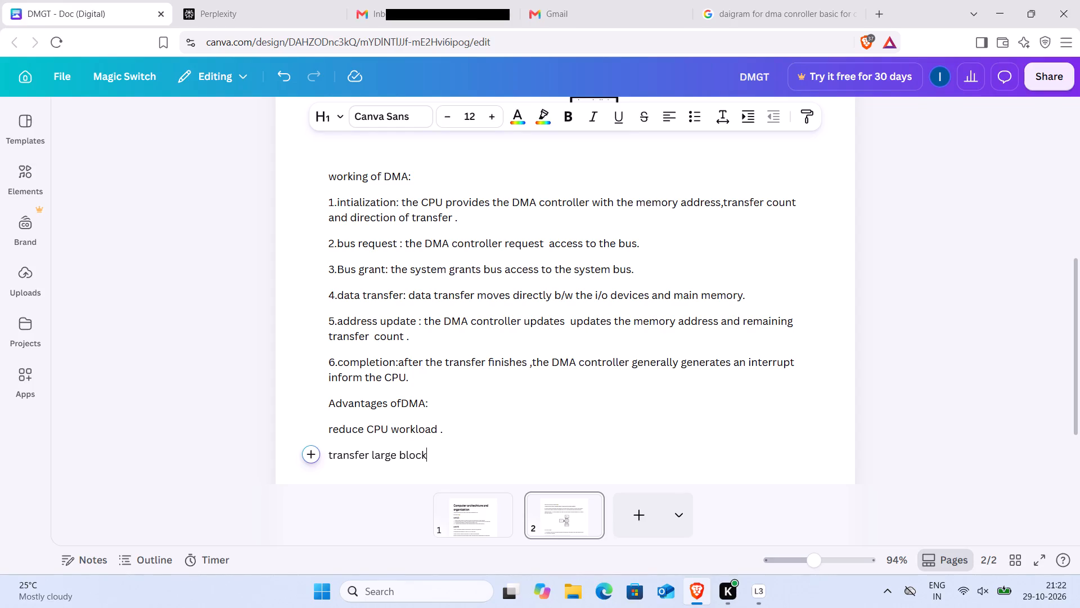
text(s a)
key(BackSpace)
text(of data)
key(Return)
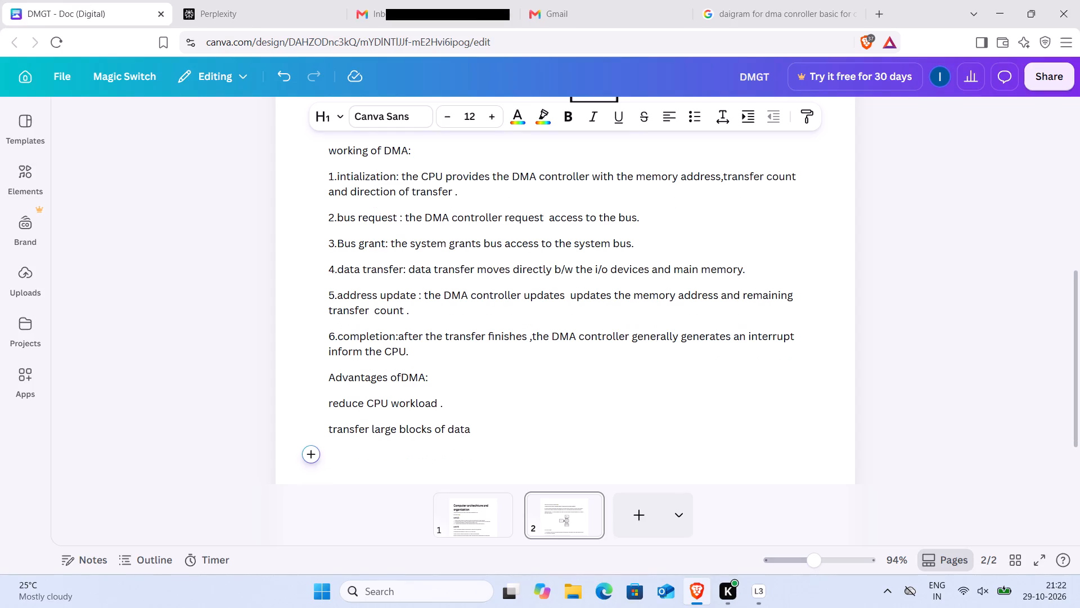
key(BackSpace)
key(space)
text(effic)
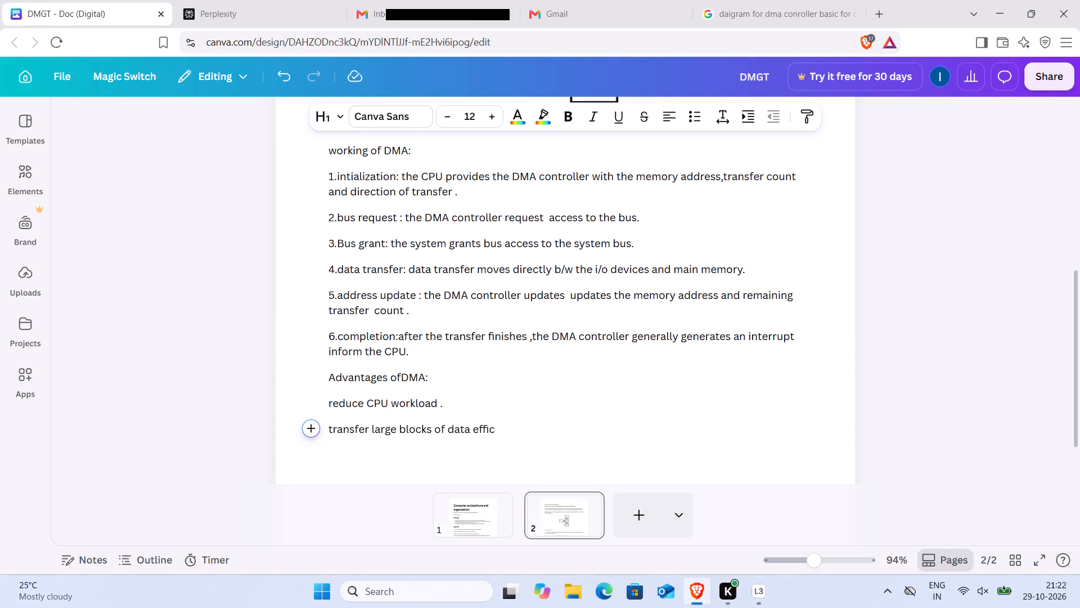
text(iie)
key(BackSpace)
key(BackSpace)
text(ently)
key(space)
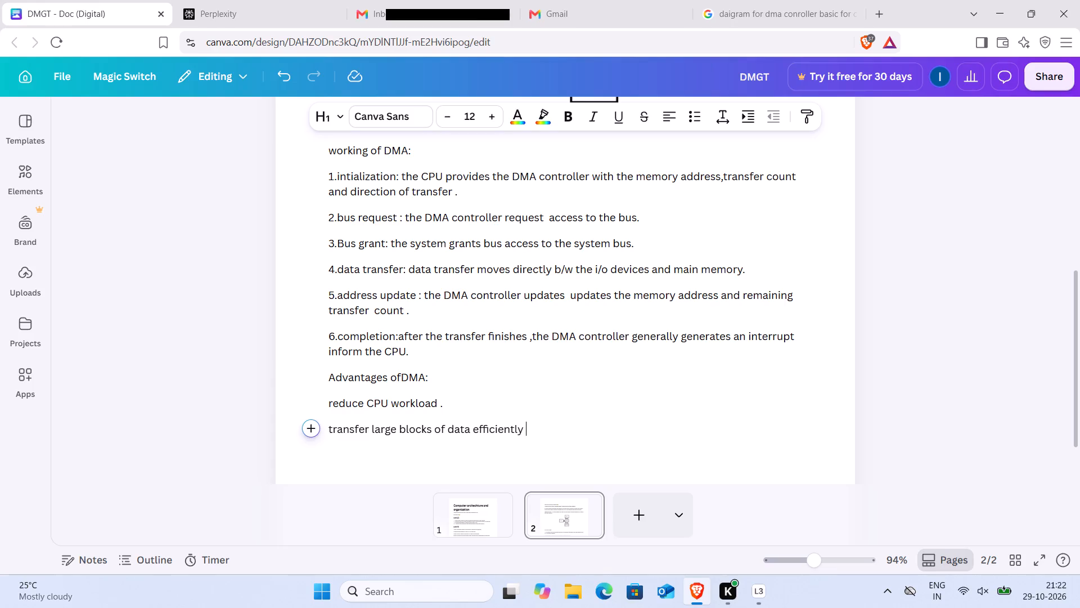
key(Return)
Begin the third advantage with the text "allows the CP".
text(allows)
key(space)
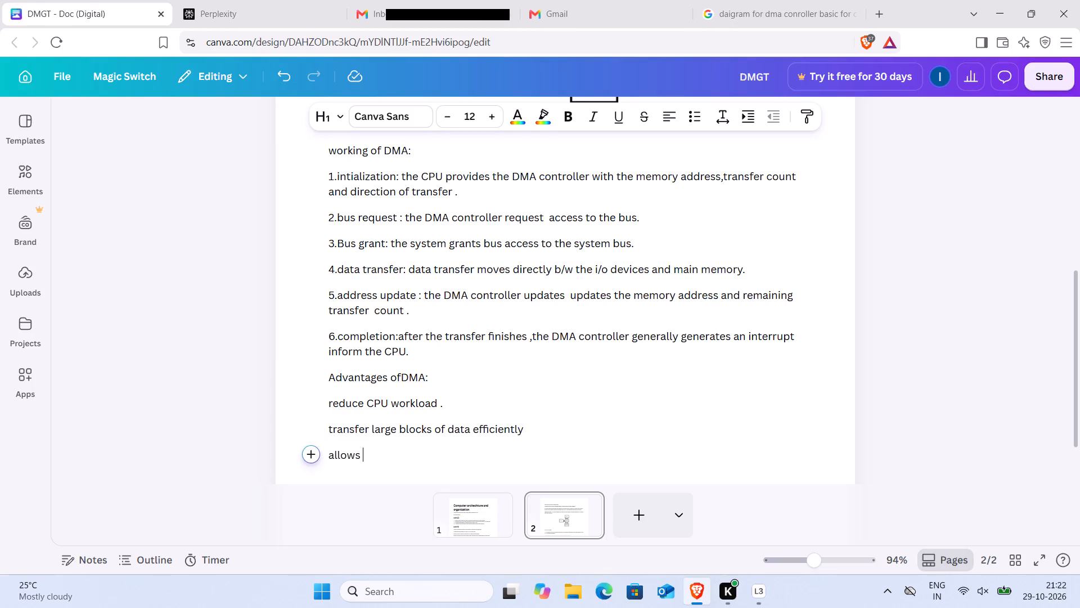
text(the CP)
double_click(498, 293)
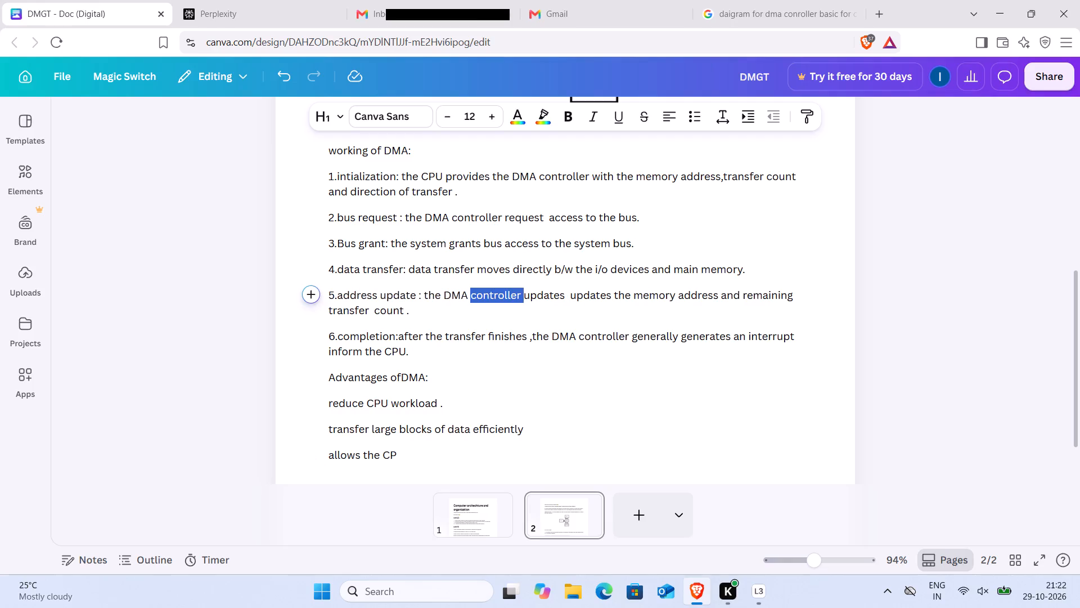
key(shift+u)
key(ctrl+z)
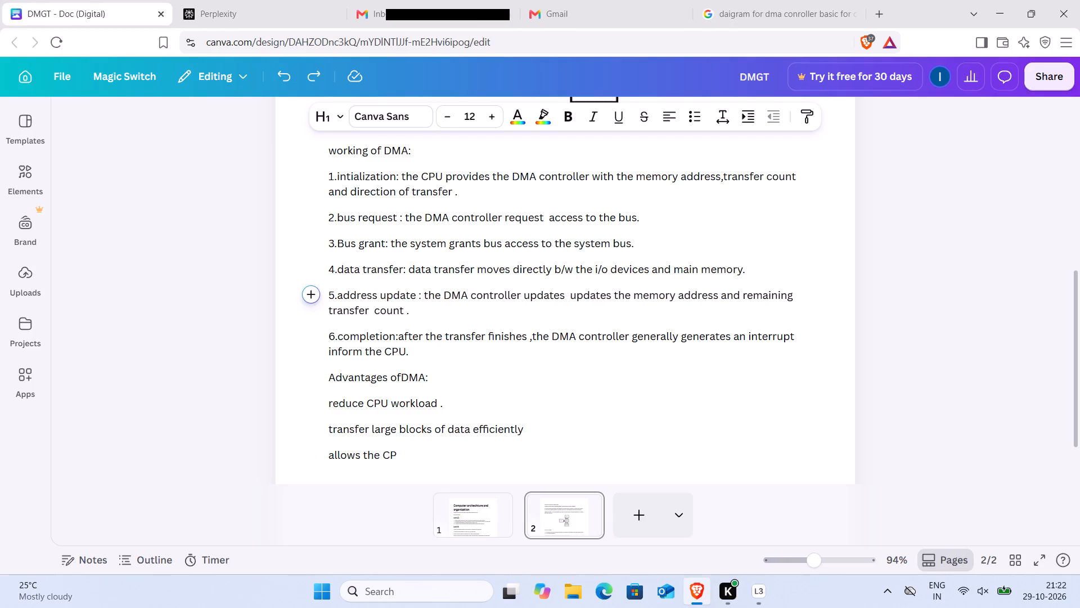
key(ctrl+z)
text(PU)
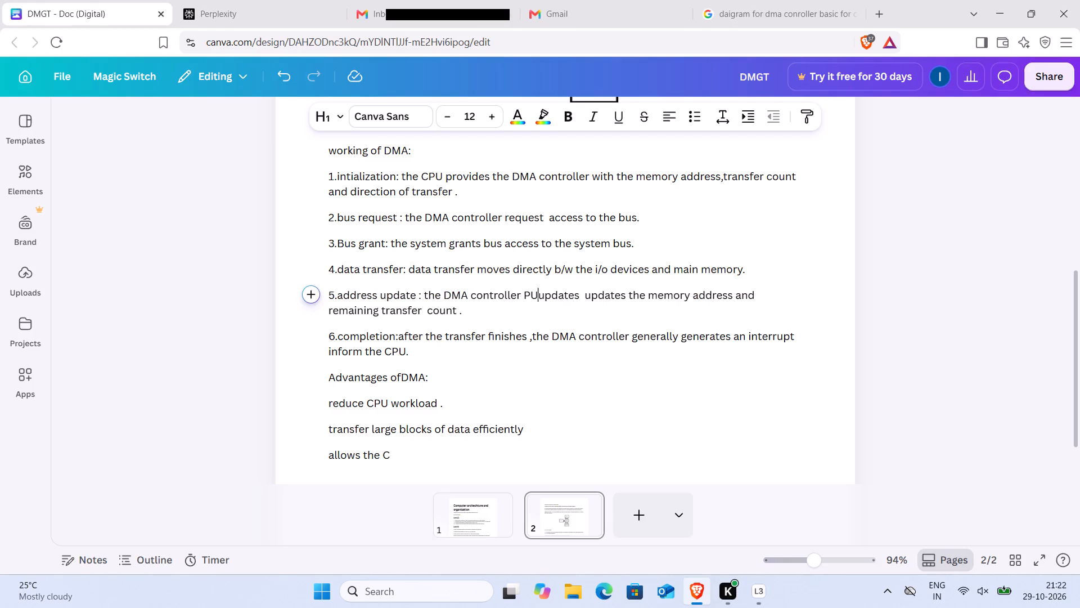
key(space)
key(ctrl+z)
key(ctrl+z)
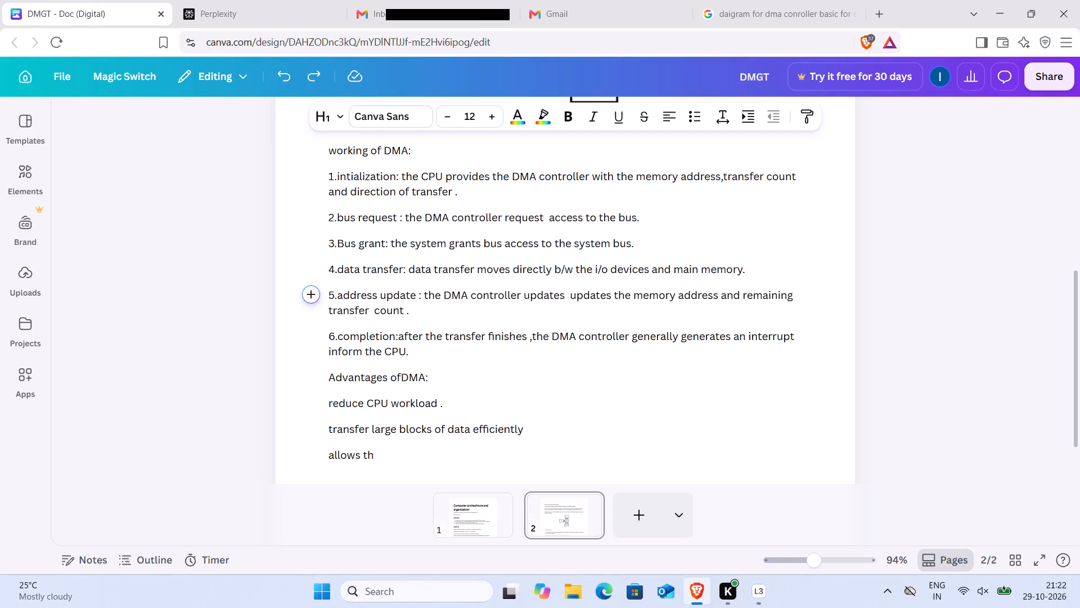
Return to the unfinished third advantage and continue it so it reads "allows the CPU to perform".
key(Down)
key(Down)
key(Down)
key(Down)
key(Down)
key(Down)
key(Down)
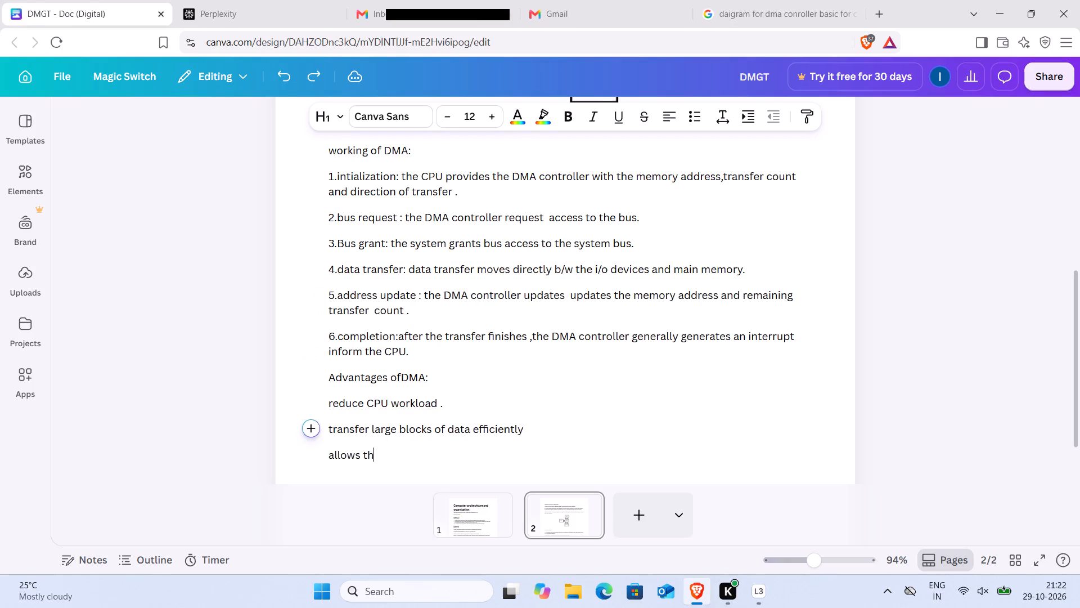
text(e CPU)
key(space)
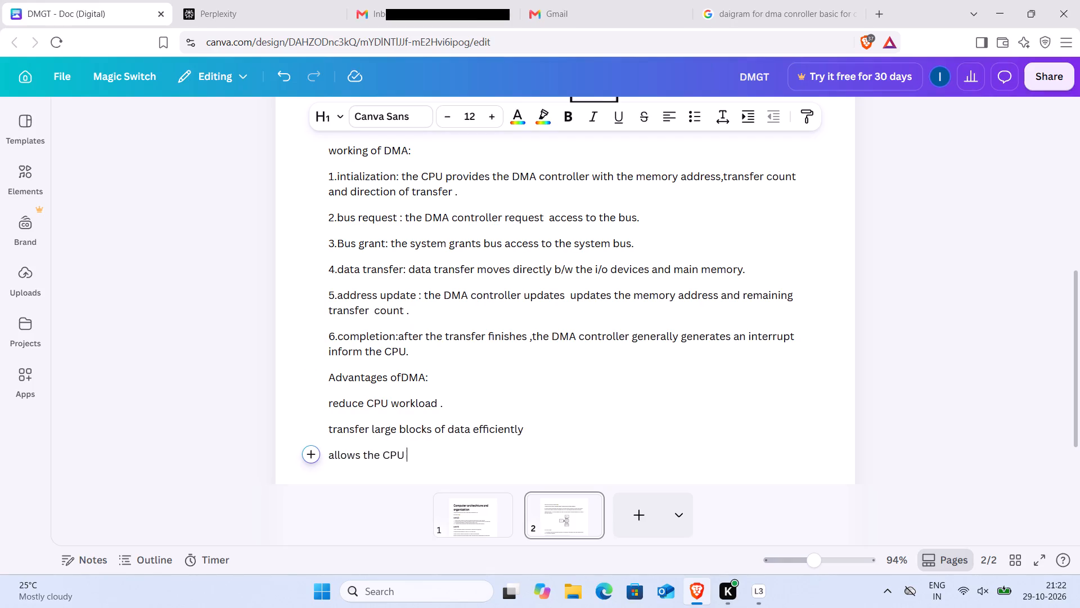
text(to perfor)
text(m)
key(space)
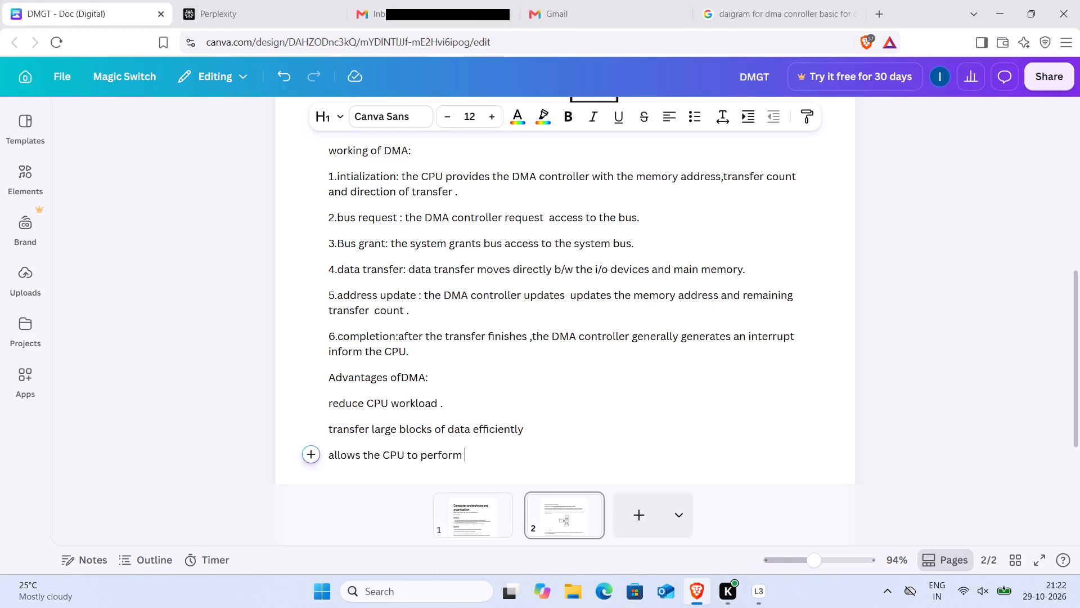
Complete the third advantage with "other work during transfer when resourses permit" and start a new line.
text(other)
key(space)
text(work)
key(space)
text(during)
key(space)
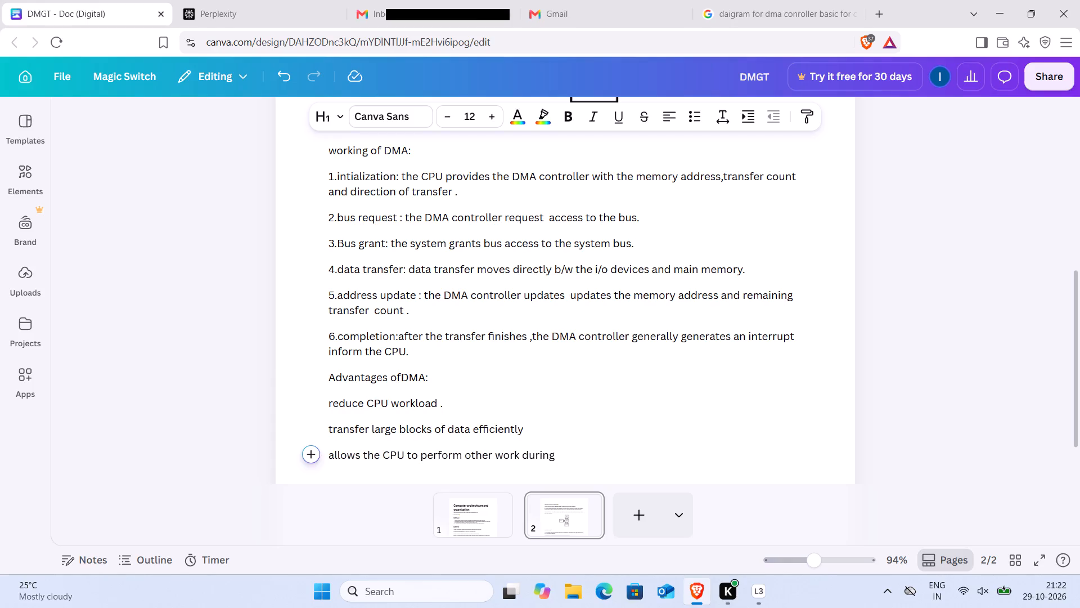
text(transfer)
key(space)
text(when resourses permit)
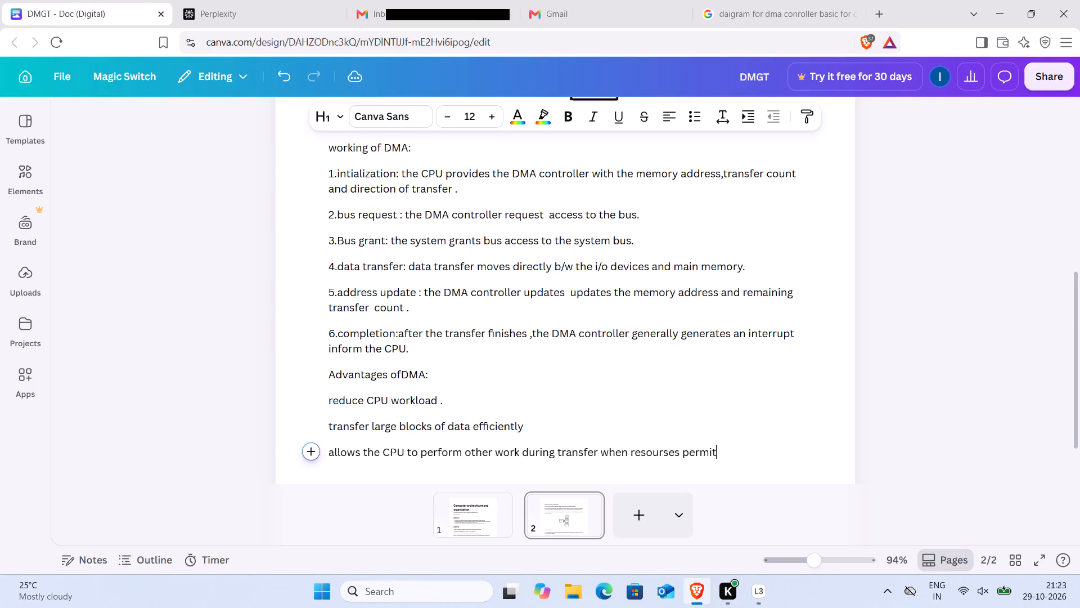
key(Return)
Write the fourth advantage as "improves overall system performance .".
text(improves)
key(space)
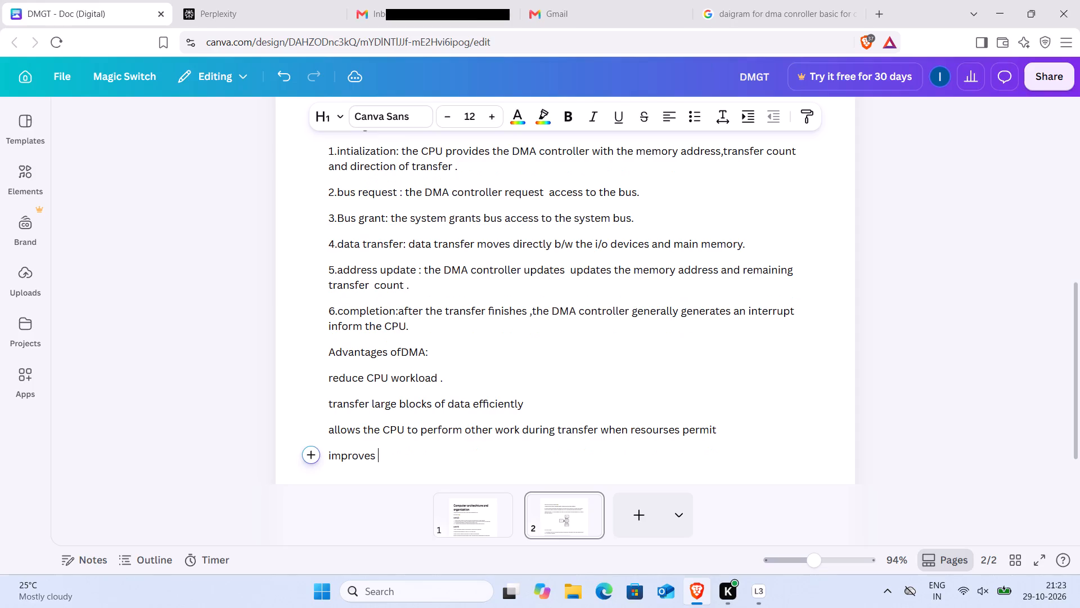
text(overall s)
scroll(490, 334, left, 1)
key(y)
text(stem performance)
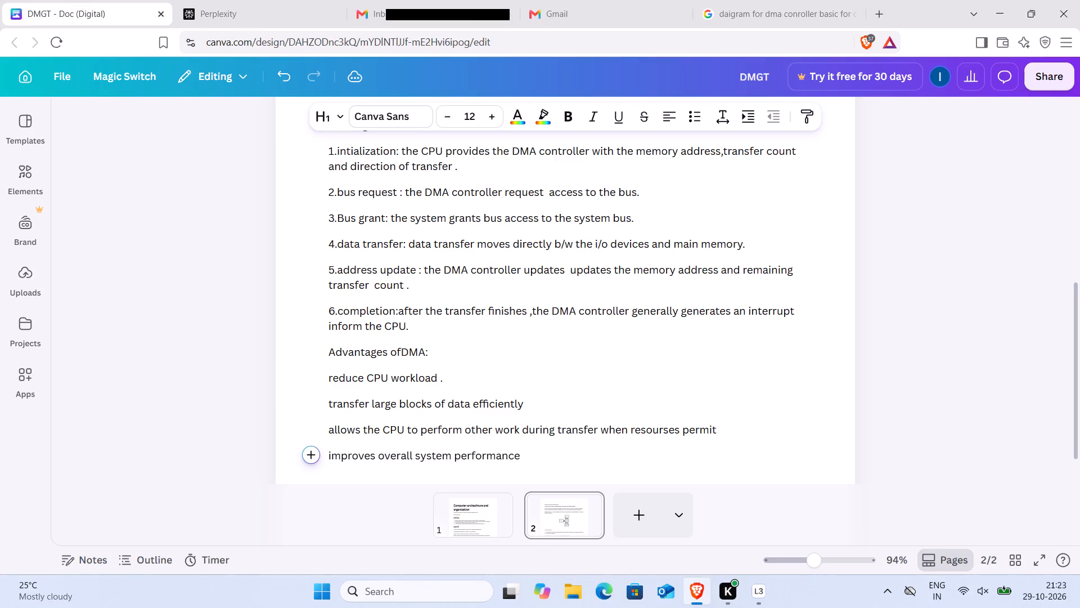
key(space)
key(period)
Format the four advantage lines below the "Advantages ofDMA:" heading as a bulleted list.
drag(528, 451, 325, 372)
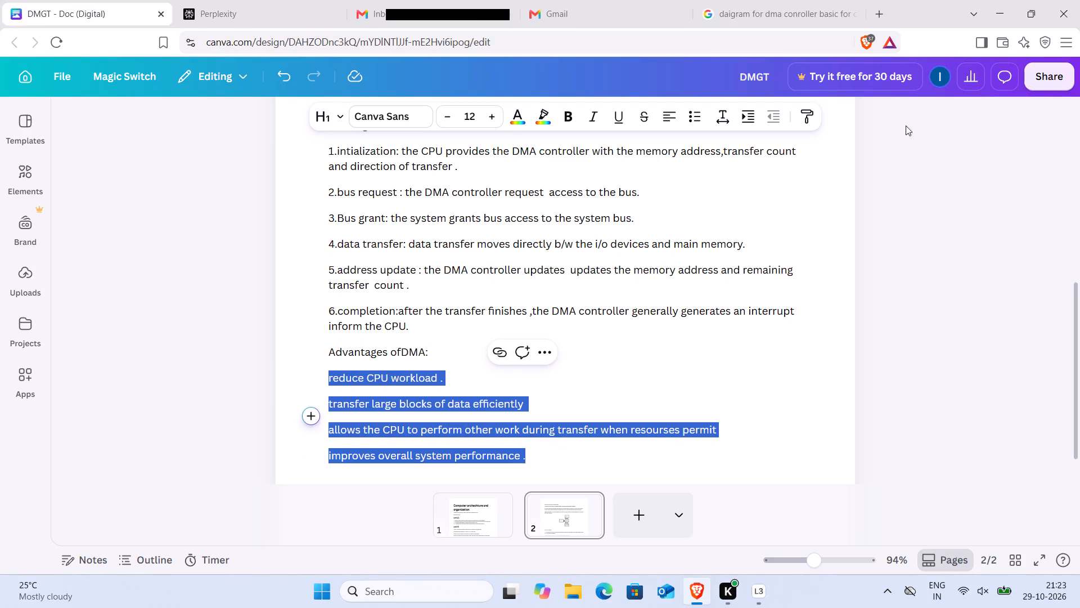
click(694, 122)
click(421, 392)
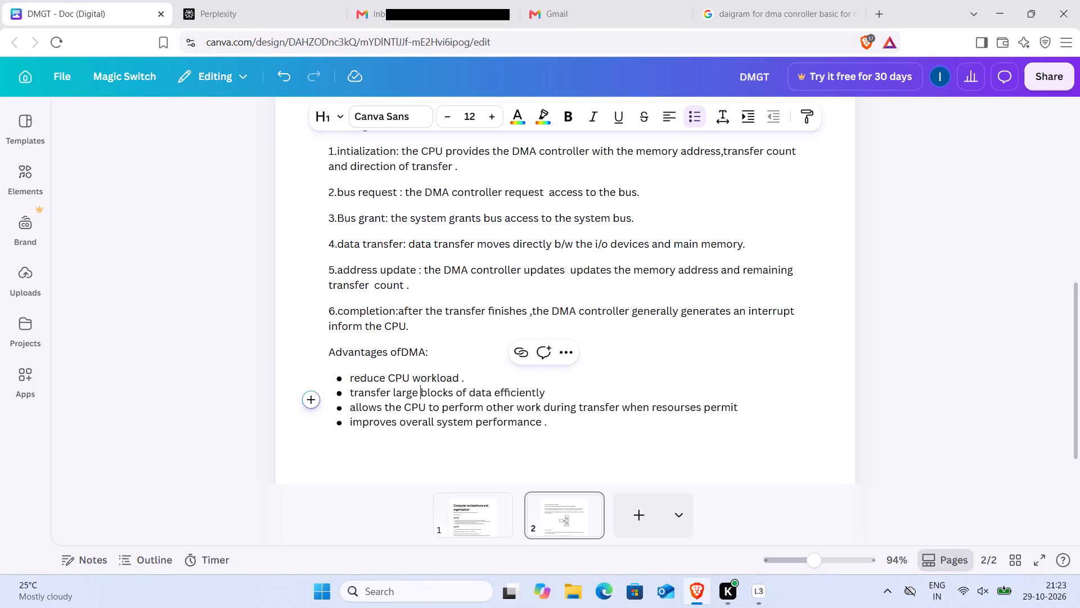
Make the "Advantages ofDMA:" heading bold and underlined.
drag(324, 357, 442, 354)
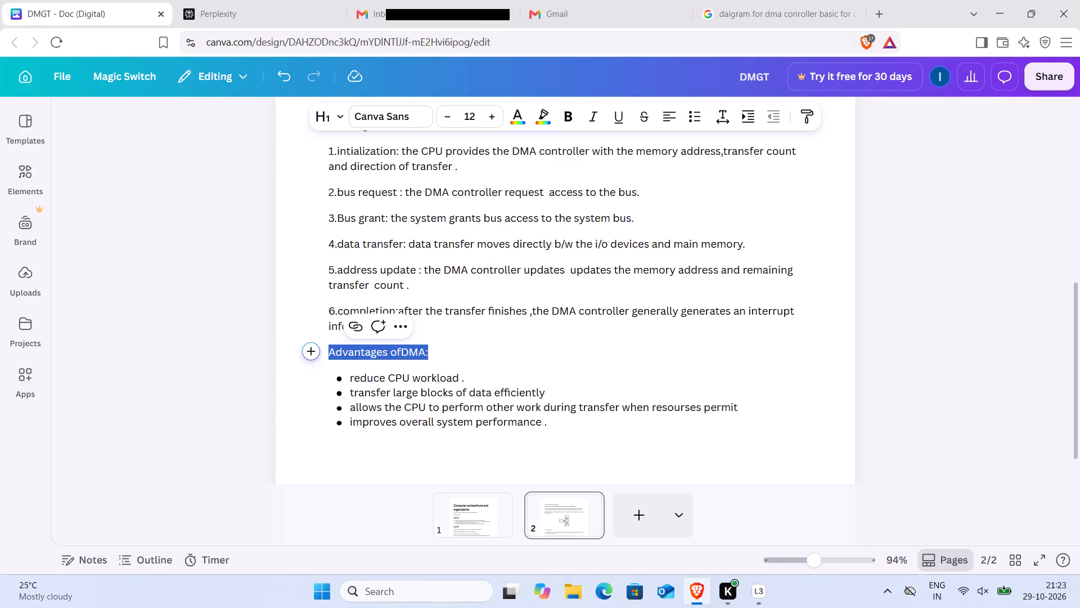
click(569, 120)
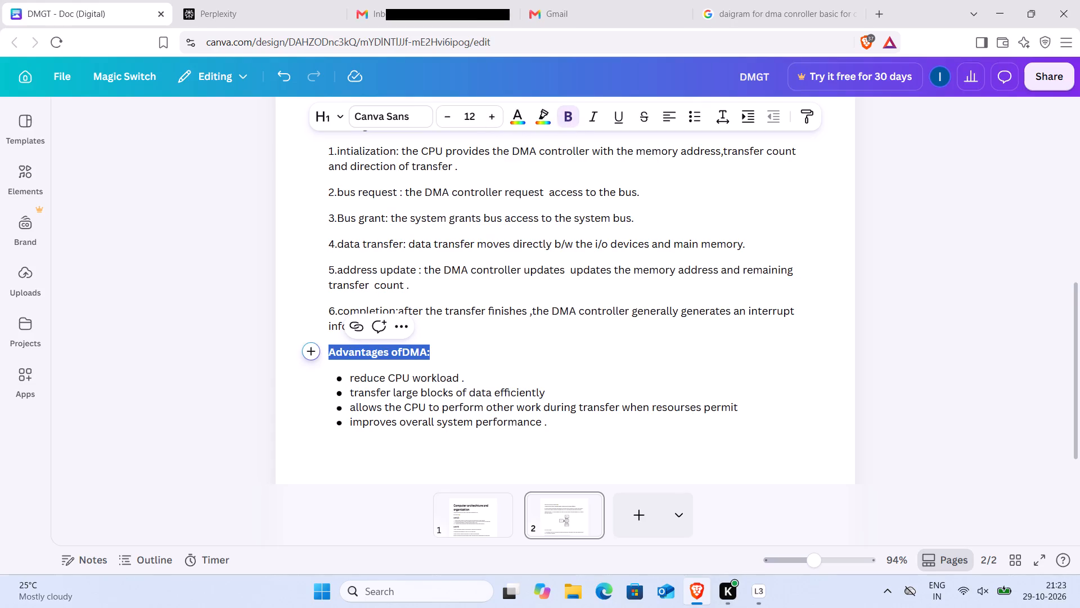
click(614, 117)
click(608, 252)
Make the "working of DMA:" heading below the controller diagram bold and underlined.
scroll(523, 341, up, 1)
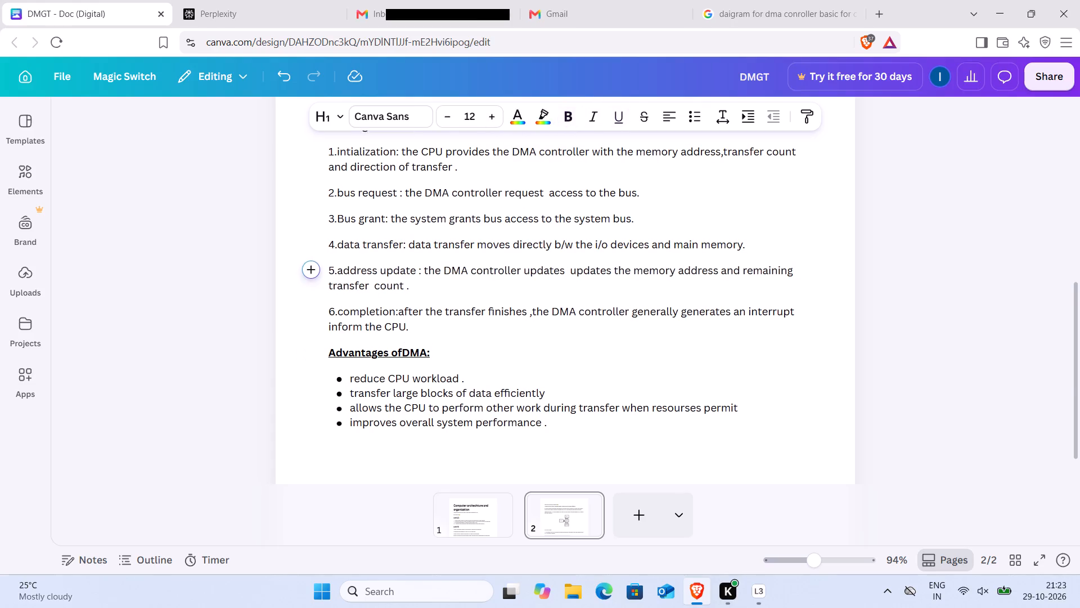
scroll(523, 341, up, 1)
drag(327, 261, 410, 261)
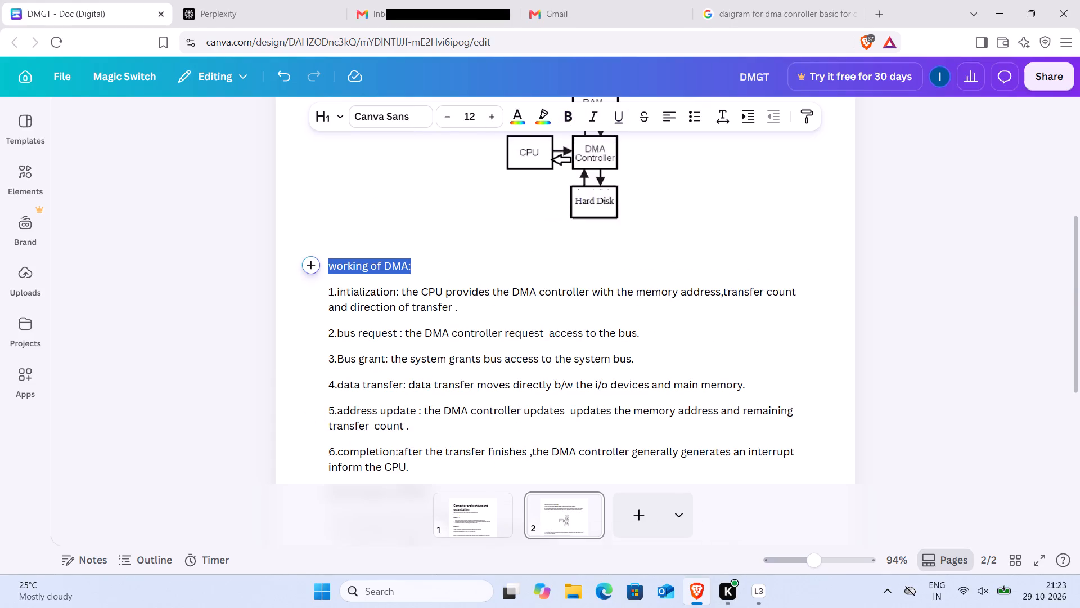
drag(410, 261, 411, 261)
click(574, 115)
click(623, 122)
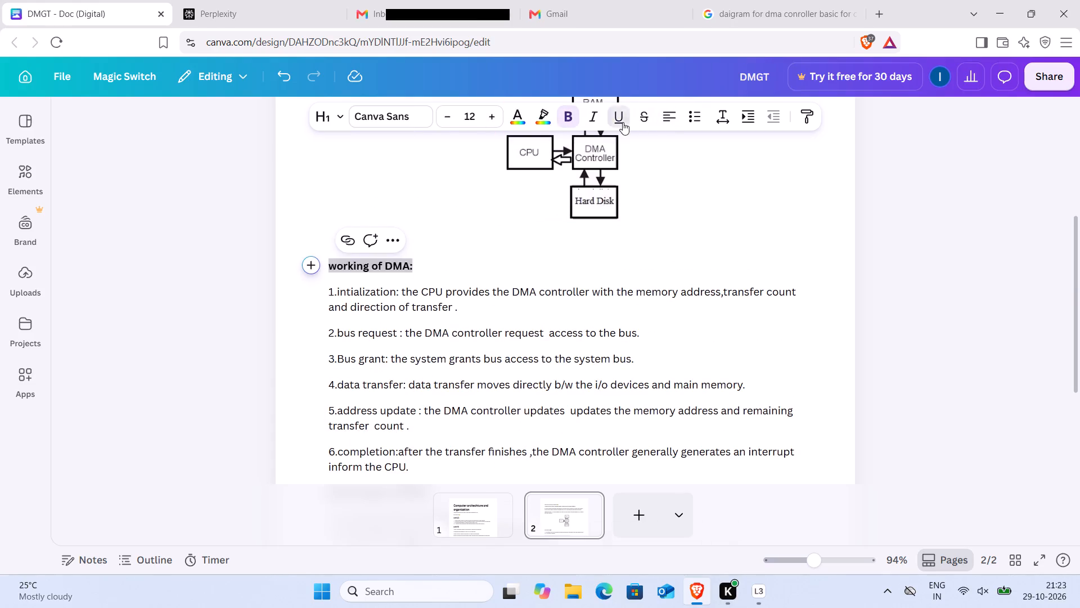
Review the formatted DMA answer on page 2, from the controller diagram through the working points and advantages.
scroll(604, 293, up, 1)
scroll(604, 315, down, 5)
scroll(528, 312, up, 3)
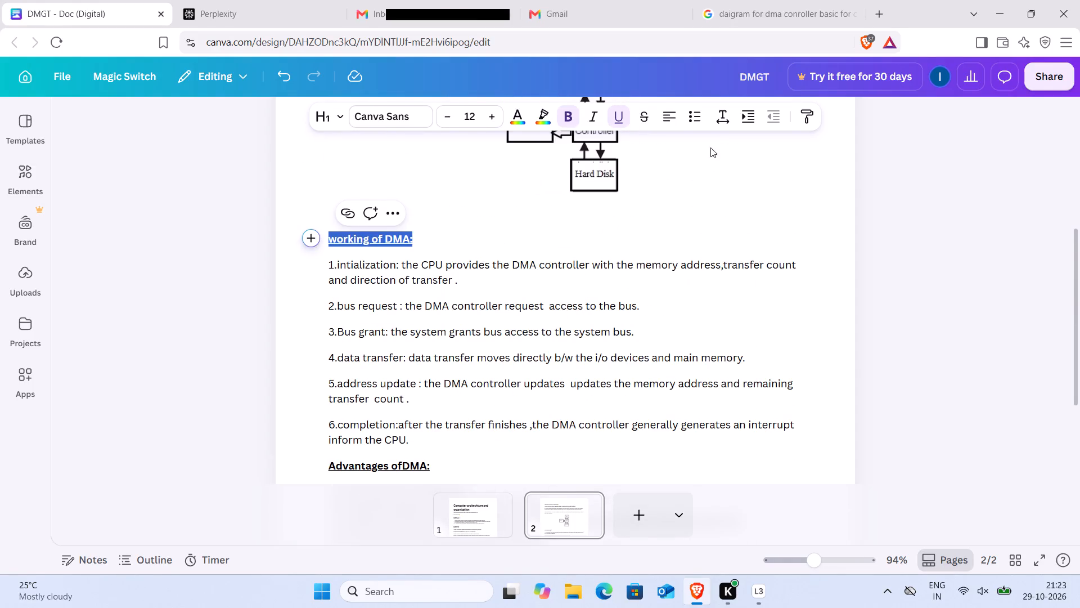
right_click(700, 126)
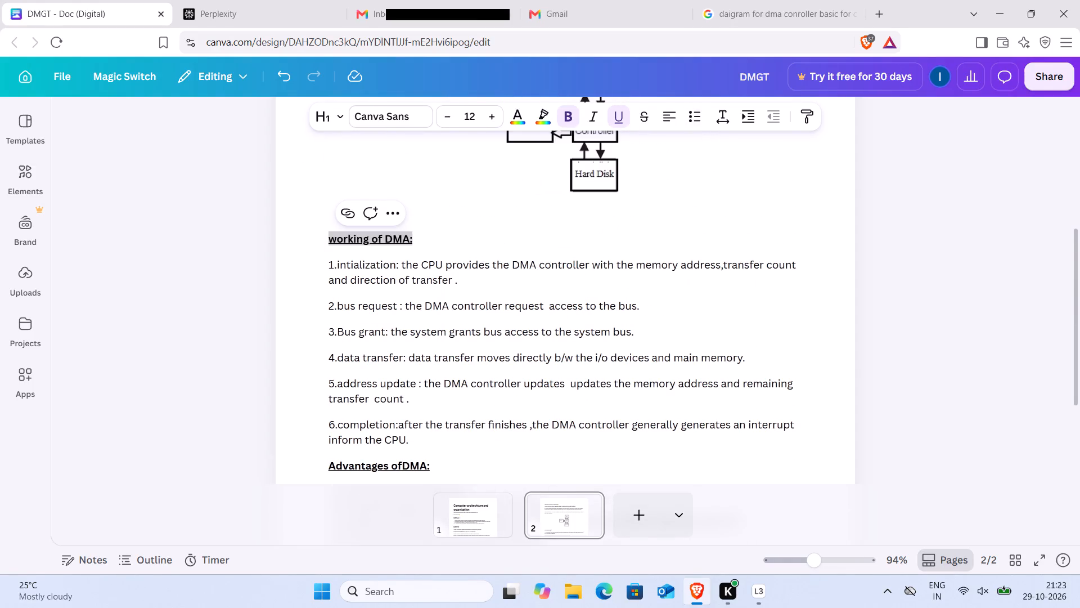
click(620, 199)
scroll(524, 267, up, 6)
scroll(452, 287, down, 4)
scroll(506, 314, down, 2)
scroll(591, 436, down, 1)
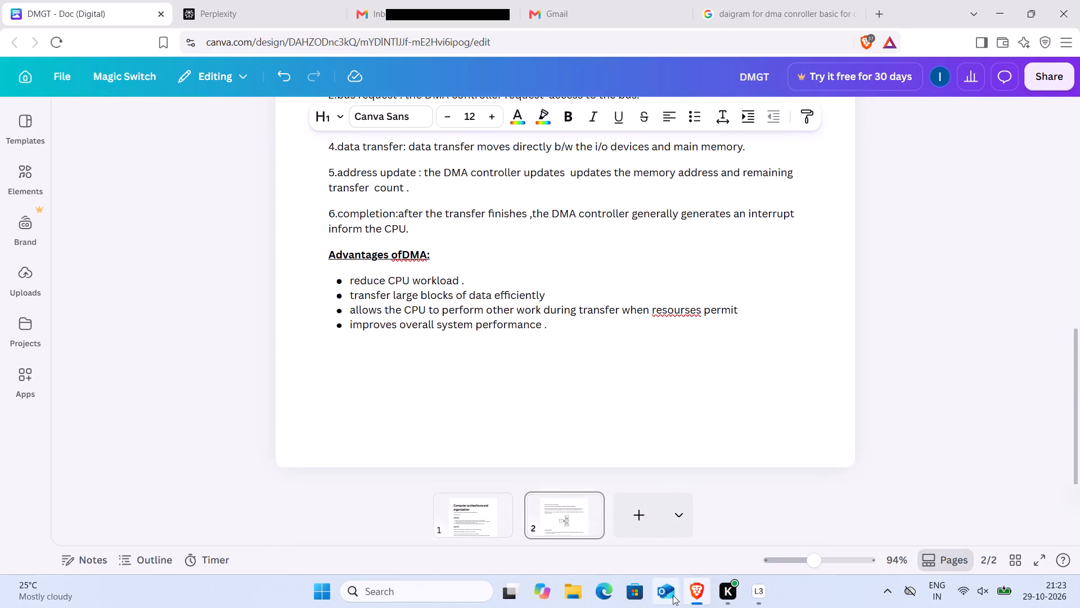